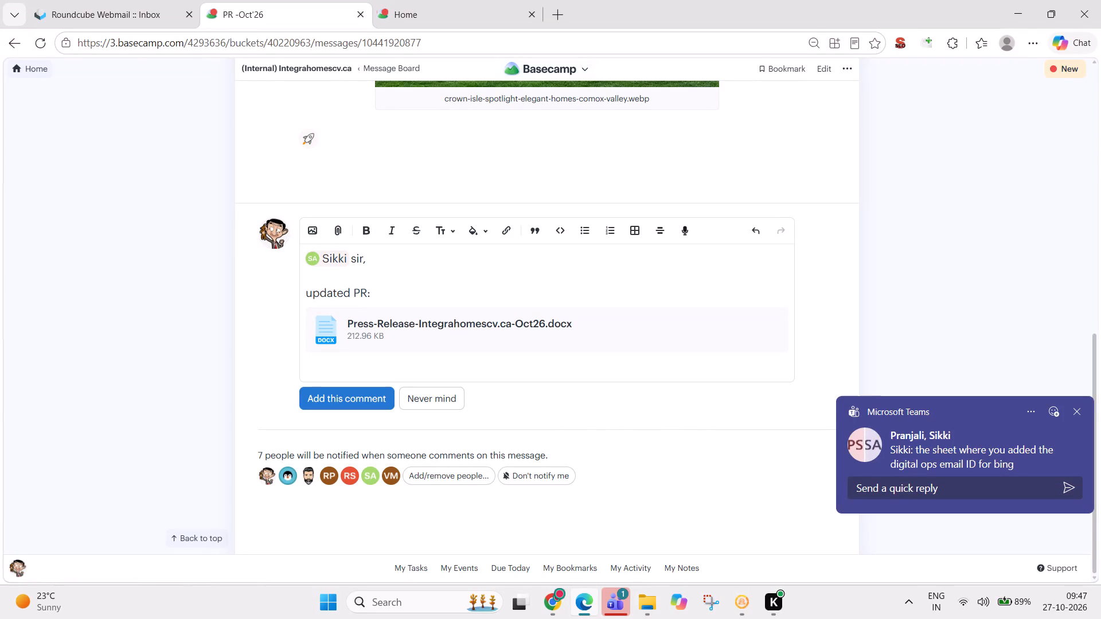
Post the drafted comment with the attached Press-Release-Integrahomescv.ca-Oct26.docx to the PR -Oct'26 message.
{"action": "left_click", "coordinate": [358, 392]}
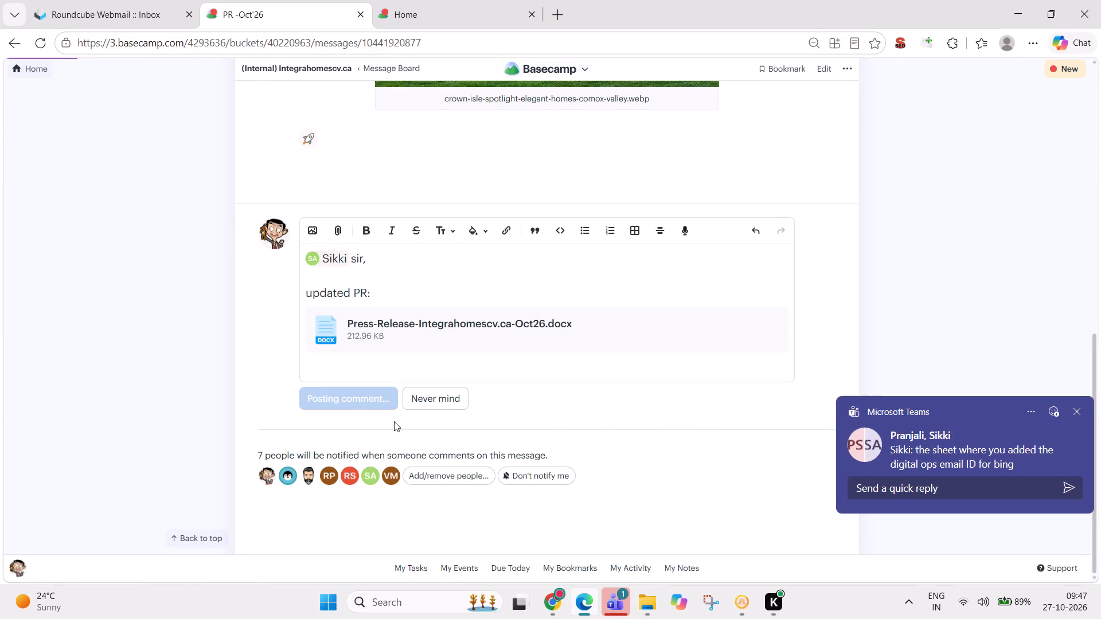
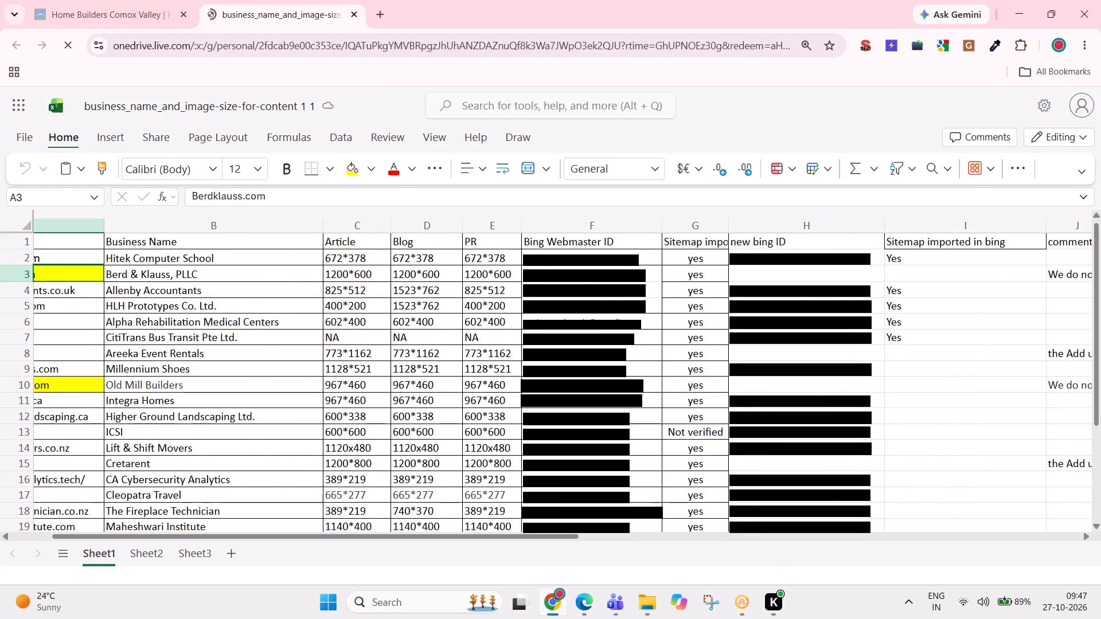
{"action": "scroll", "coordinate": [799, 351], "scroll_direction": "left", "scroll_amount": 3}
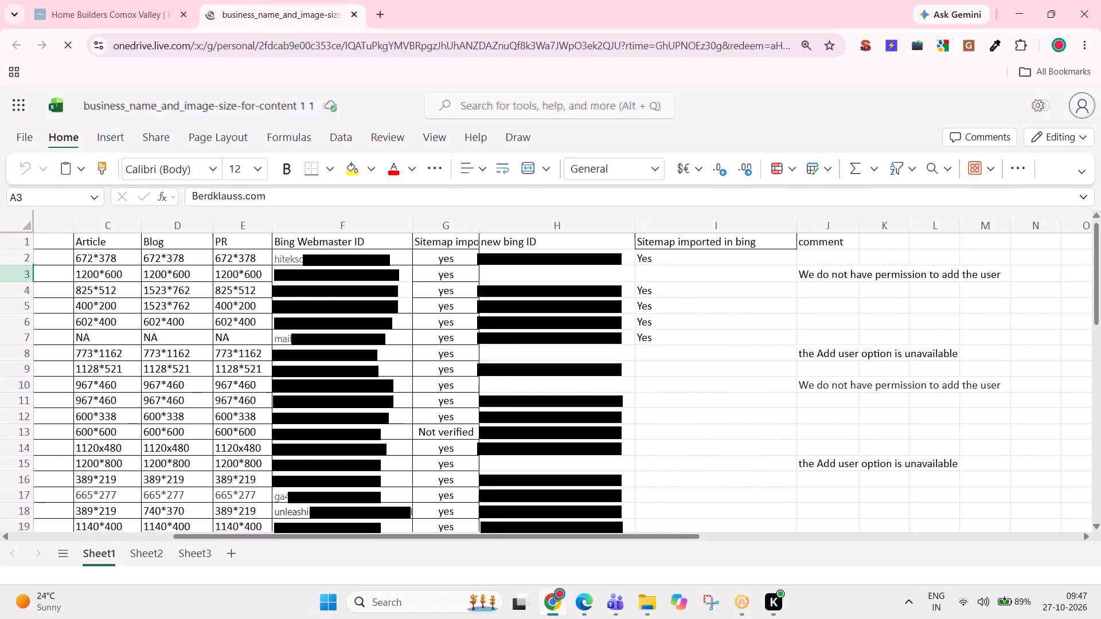
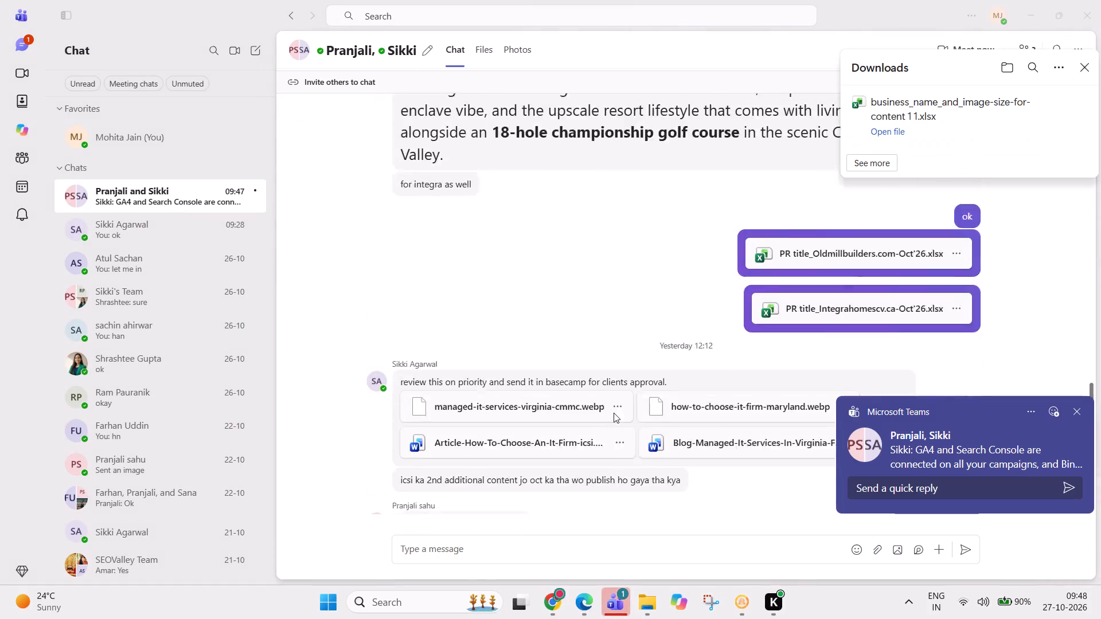
Share the newest business_name_and_image-size-for-content spreadsheet from the Downloads folder in File Explorer to the Teams chat with Pranjali and Sikki.
{"action": "scroll", "coordinate": [614, 413], "scroll_direction": "down", "scroll_amount": 5}
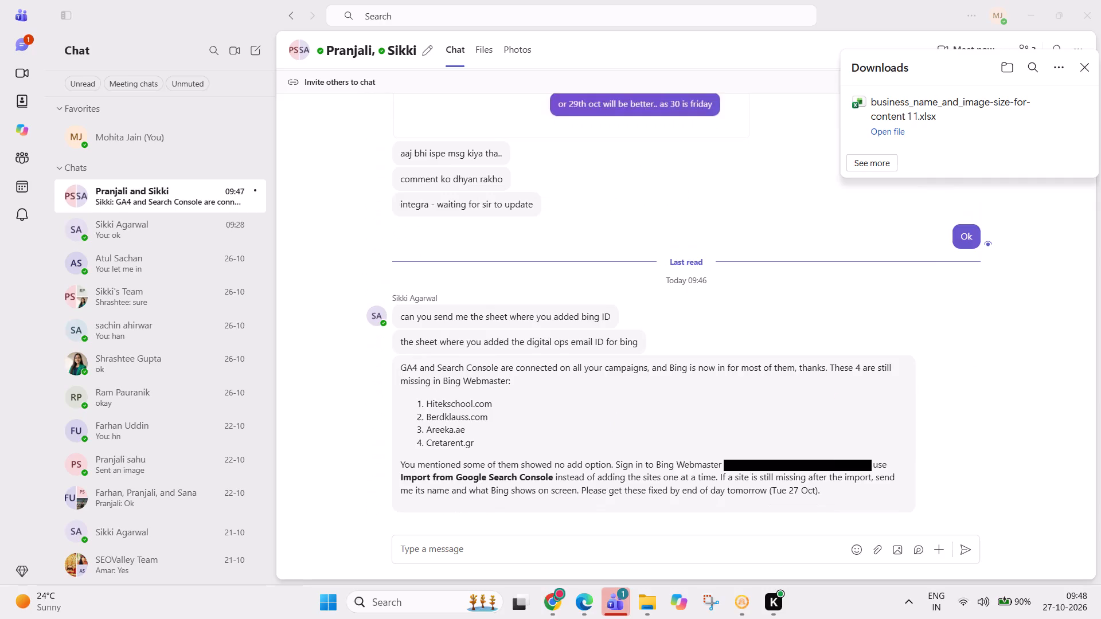
{"action": "left_click", "coordinate": [637, 603]}
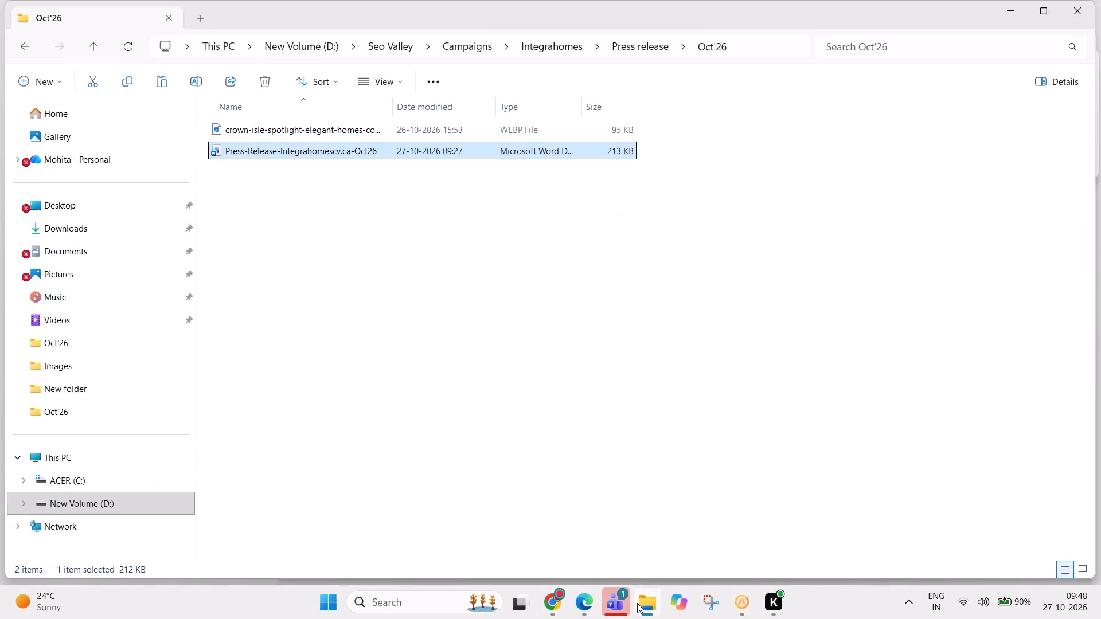
{"action": "left_click", "coordinate": [67, 228]}
{"action": "left_click_drag", "start_coordinate": [279, 142], "coordinate": [411, 368]}
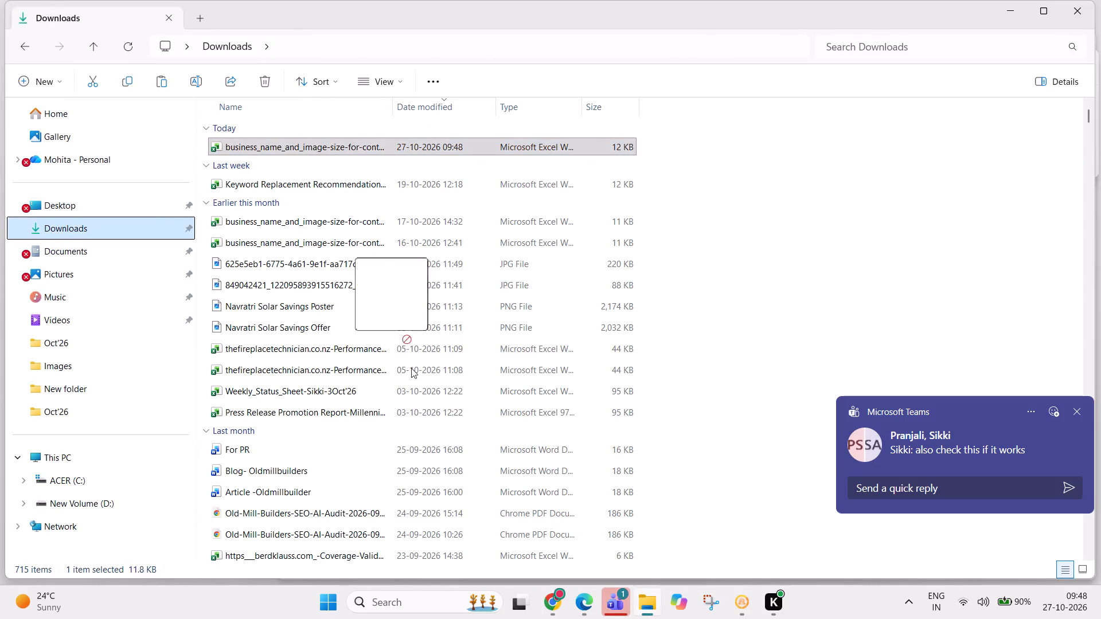
{"action": "left_click_drag", "start_coordinate": [411, 368], "coordinate": [608, 594]}
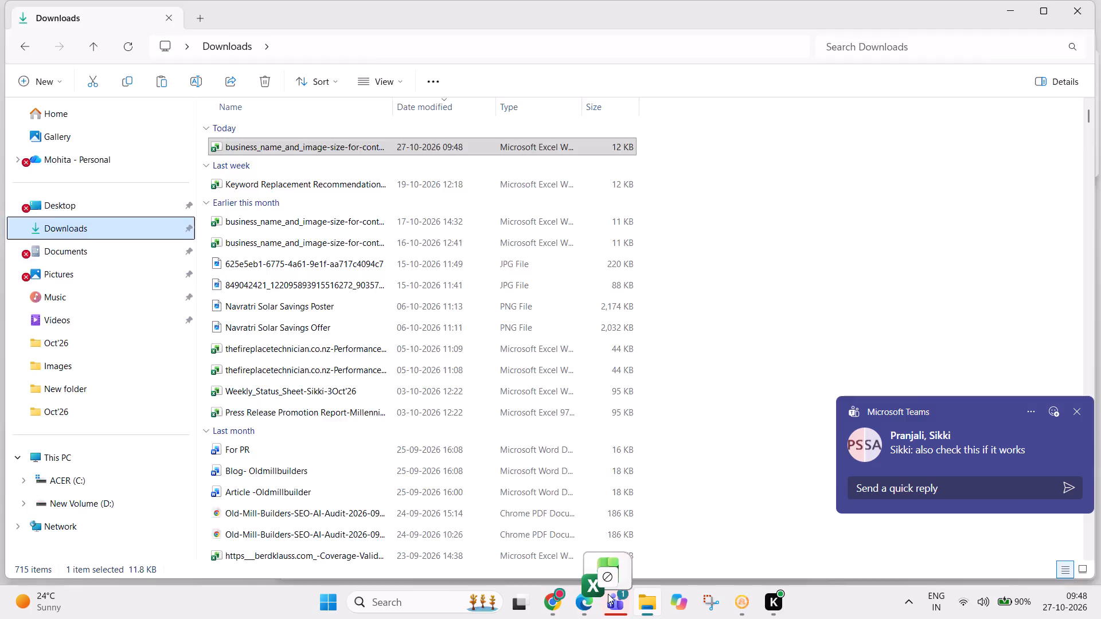
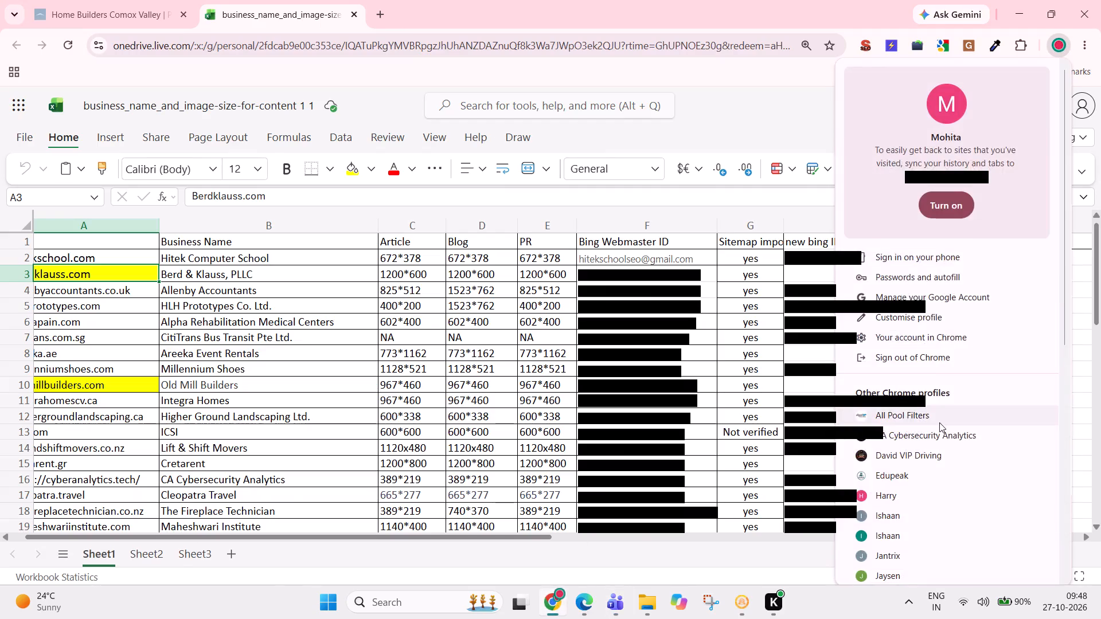
Look through the other Chrome profiles available for switching accounts.
{"action": "scroll", "coordinate": [939, 422], "scroll_direction": "down", "scroll_amount": 1}
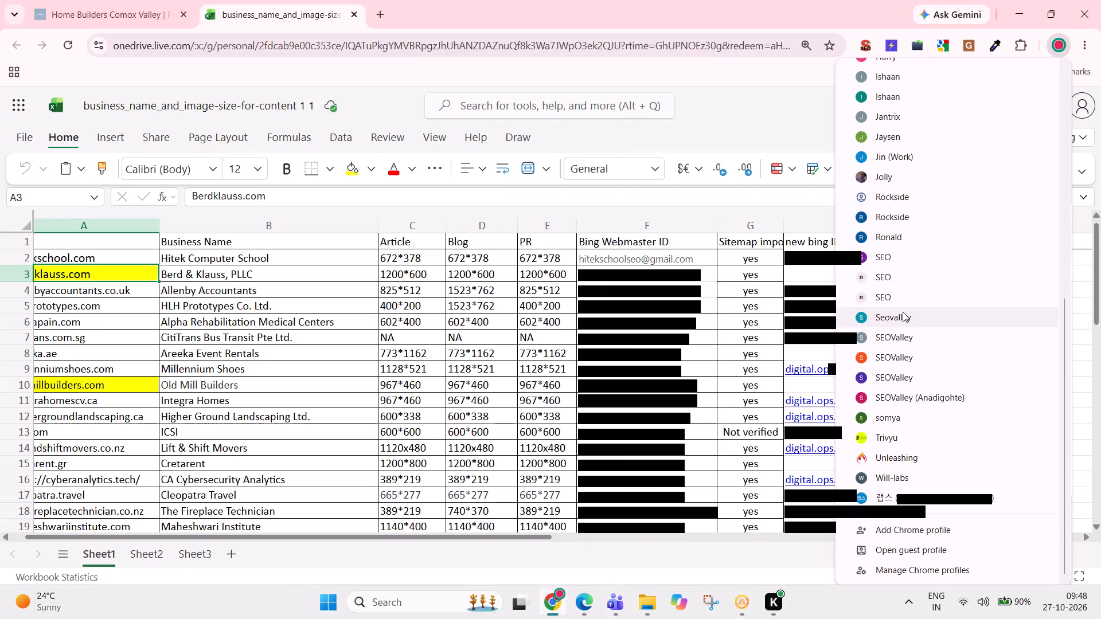
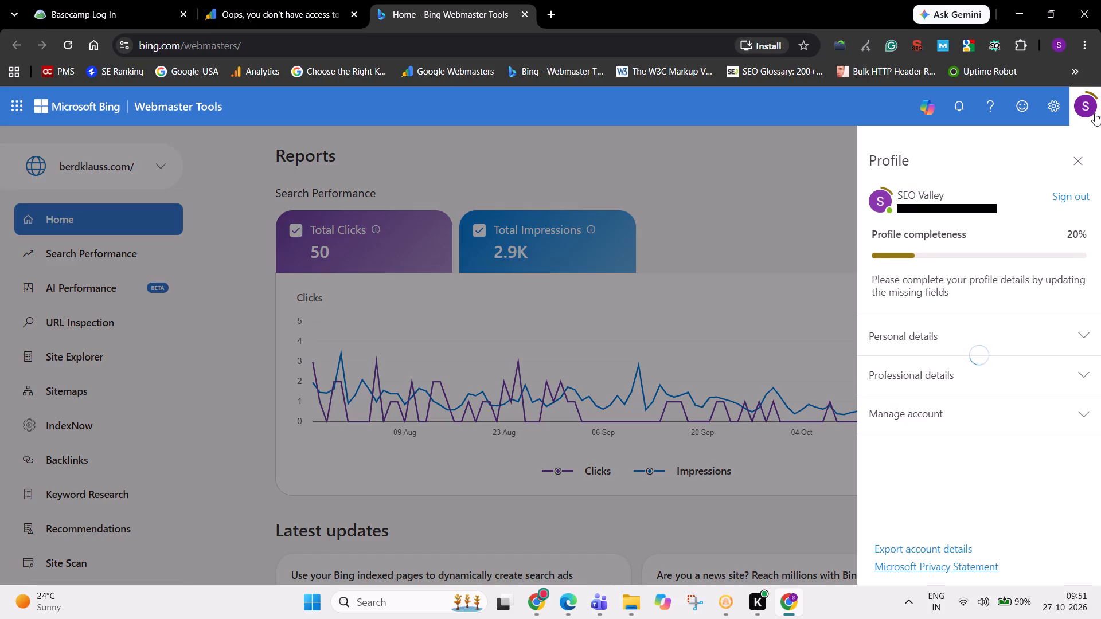
Close the account's Profile pane to return to the berdklauss.com reports.
{"action": "left_click", "coordinate": [1081, 161]}
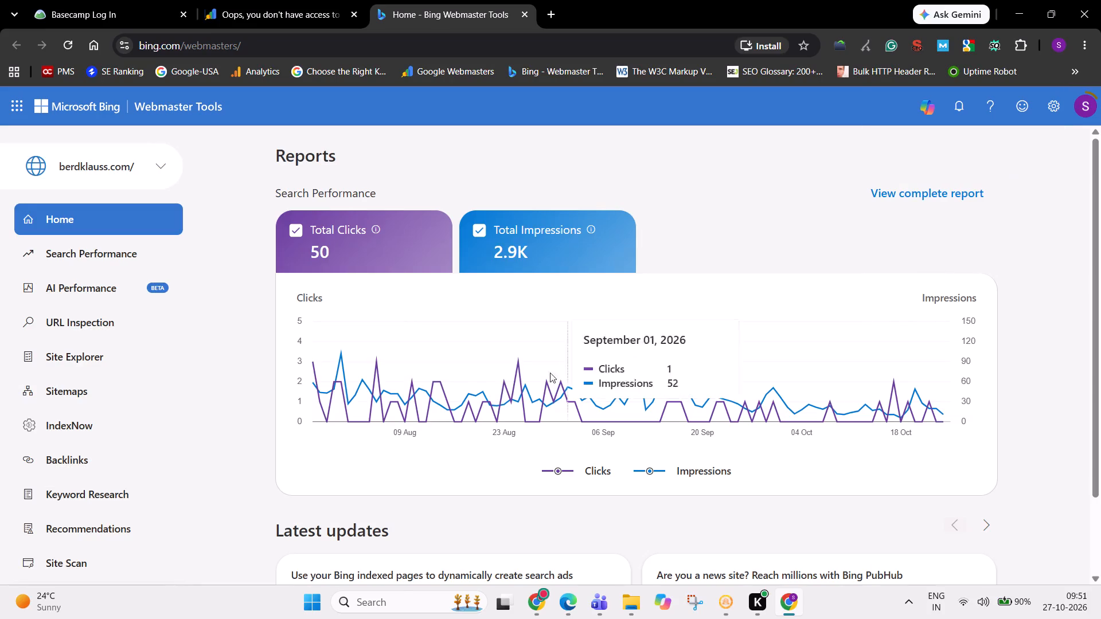
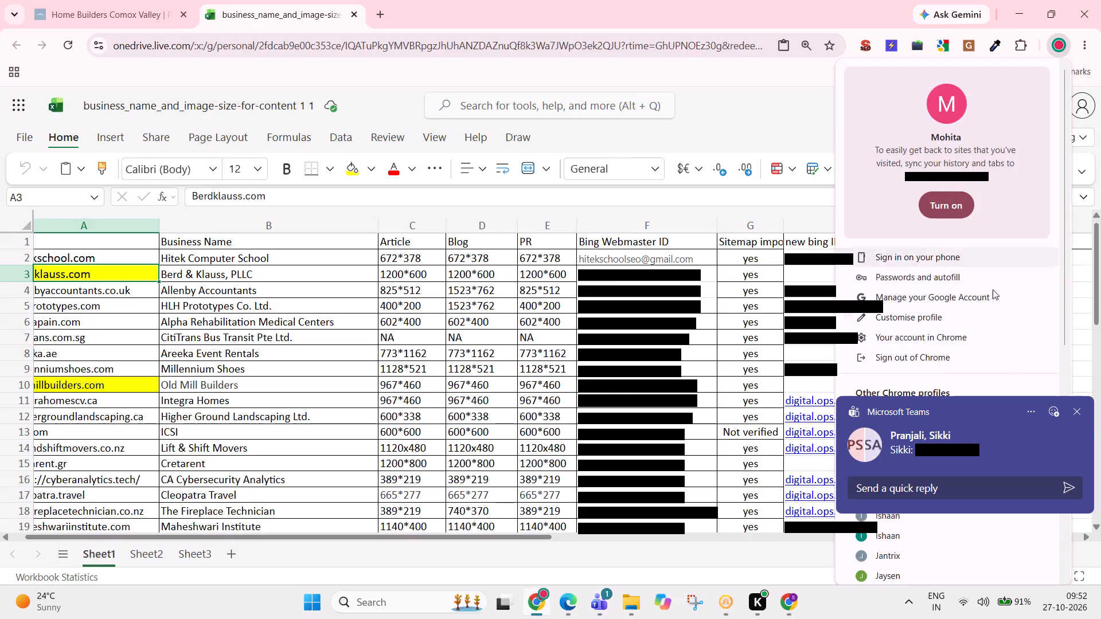
Start adding a new Chrome profile, opening its setup window.
{"action": "scroll", "coordinate": [945, 476], "scroll_direction": "down", "scroll_amount": 2}
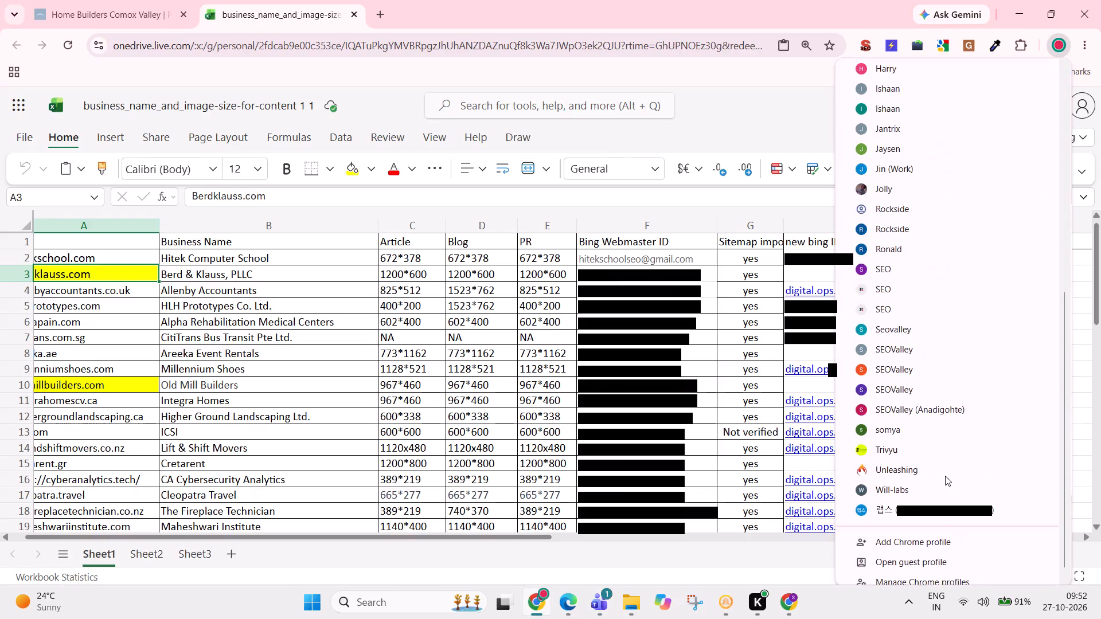
{"action": "scroll", "coordinate": [945, 476], "scroll_direction": "down", "scroll_amount": 1}
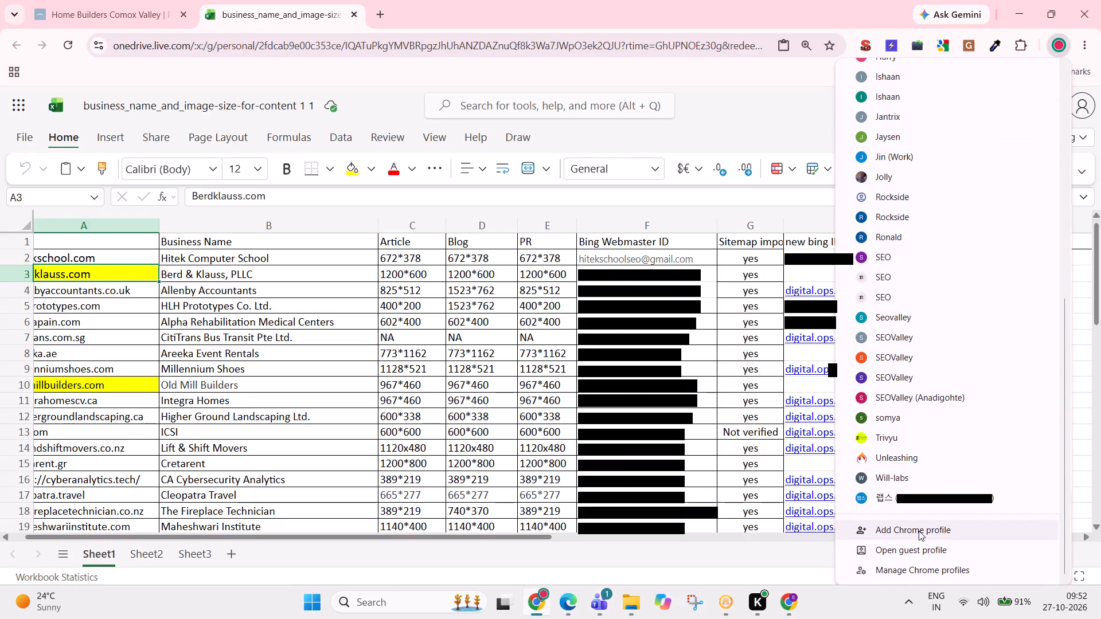
{"action": "left_click", "coordinate": [919, 531]}
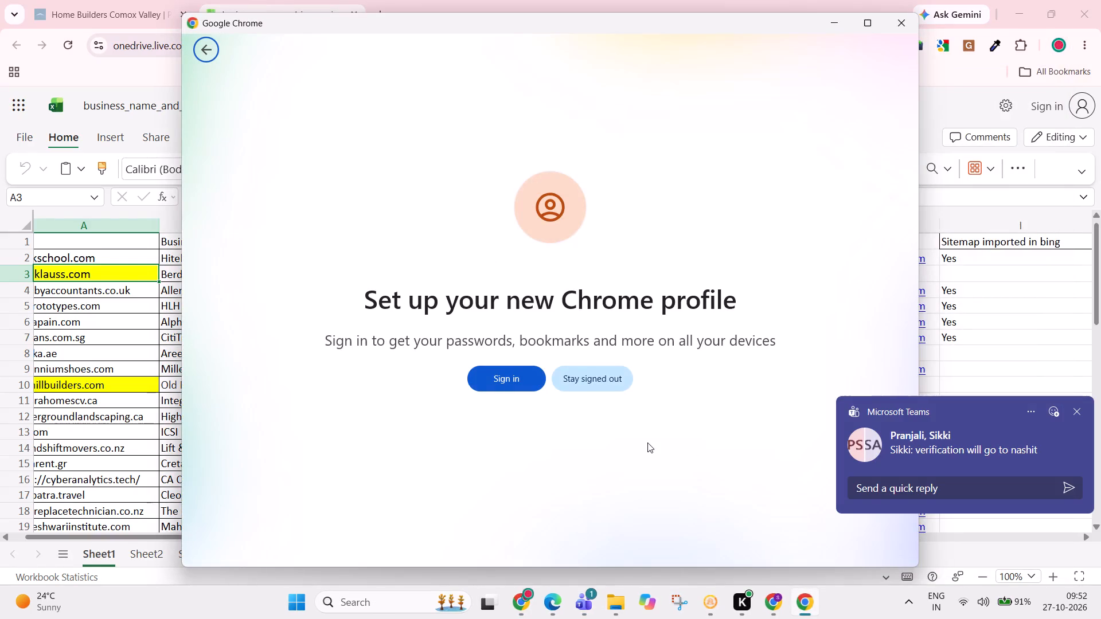
Start setting up the new Chrome profile with an account sign-in instead of staying signed out.
{"action": "left_click", "coordinate": [497, 381]}
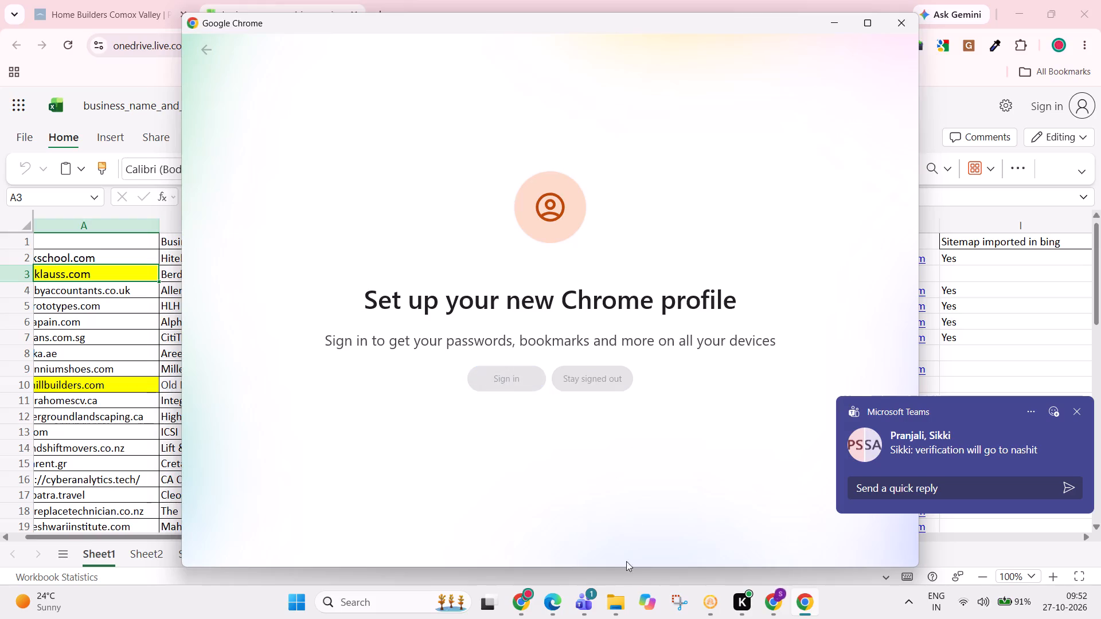
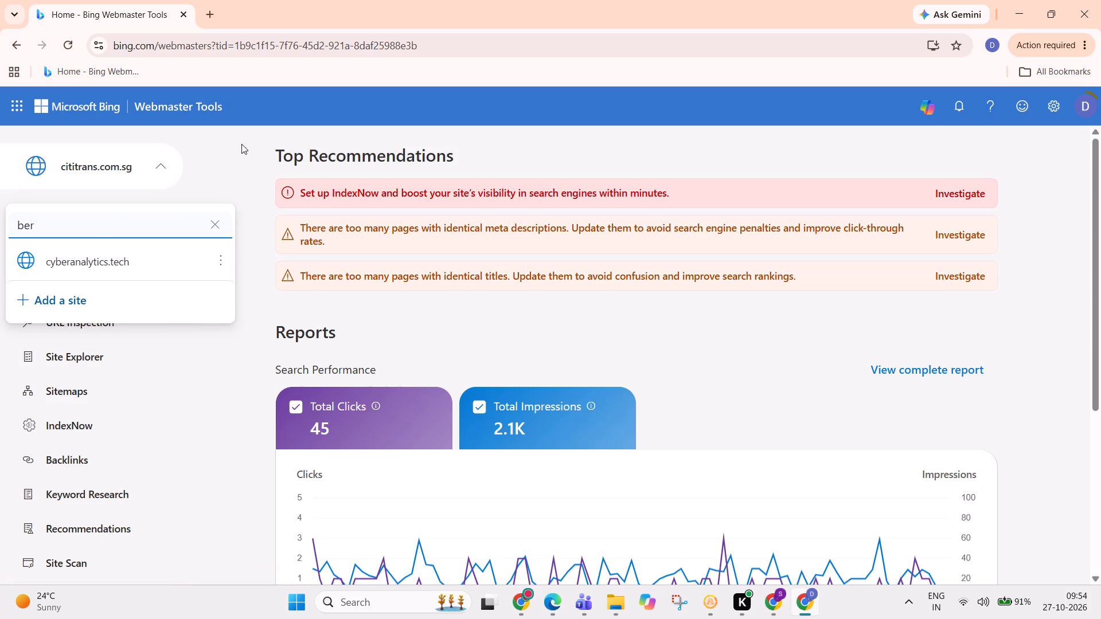
Start adding a site to Bing Webmaster Tools by importing verified sites from Google Search Console.
{"action": "left_click", "coordinate": [57, 306]}
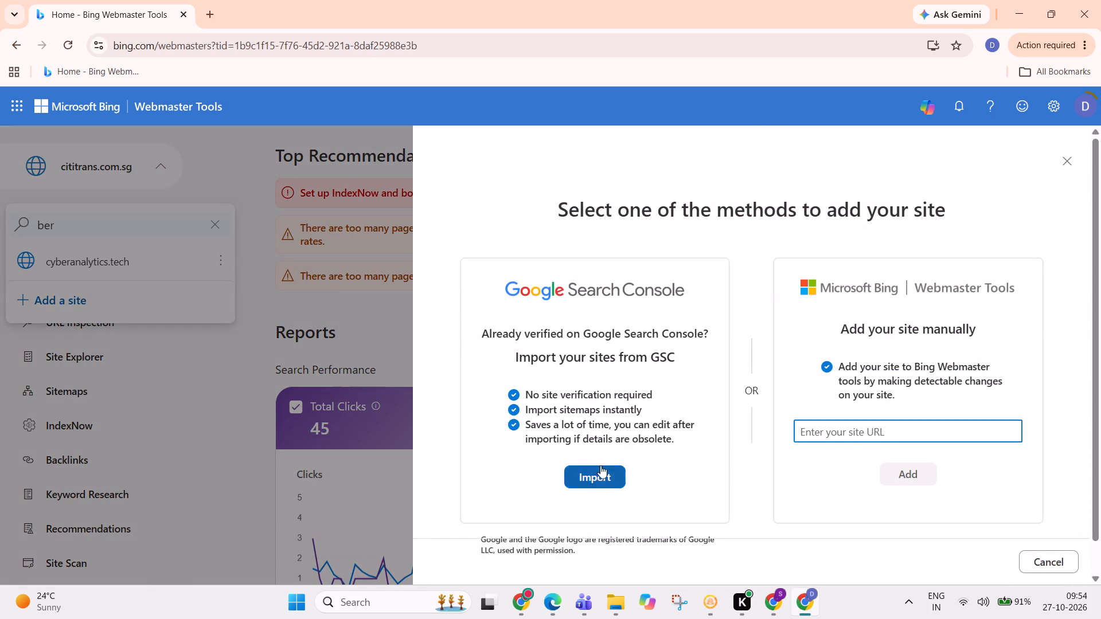
{"action": "left_click", "coordinate": [597, 480]}
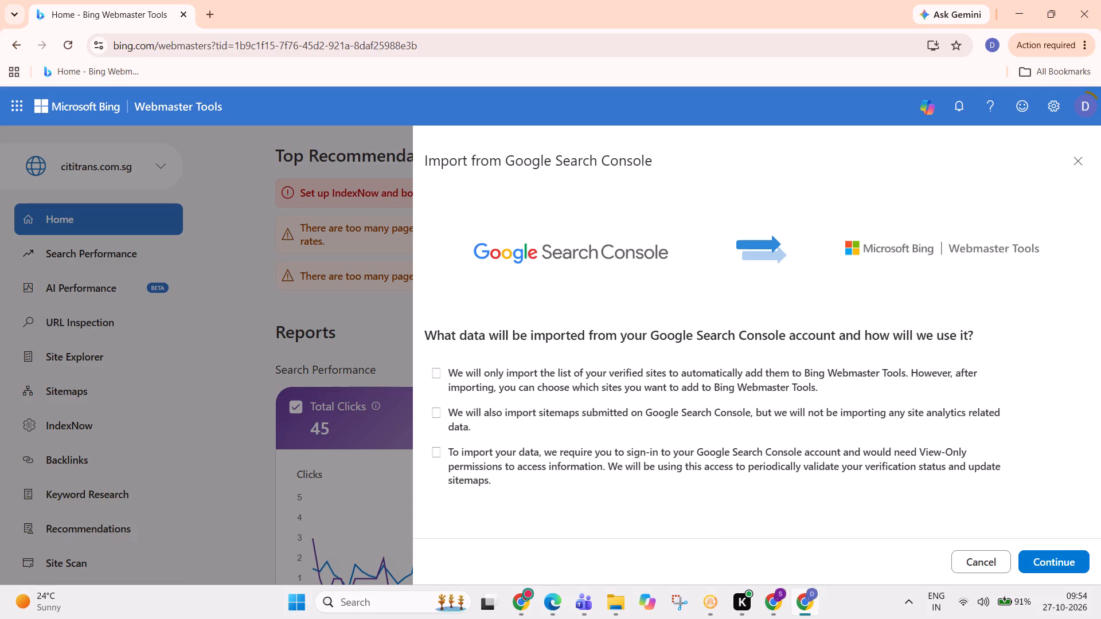
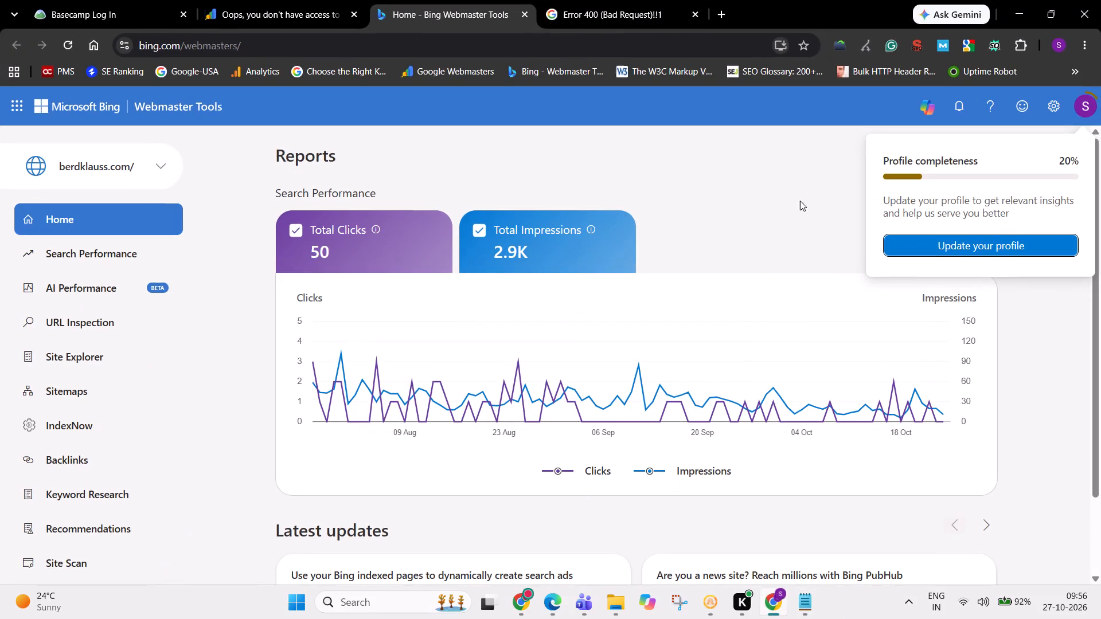
Return to the browser window with the image-size spreadsheet and open the Chrome profile named Digital from its profile list.
{"action": "left_click", "coordinate": [528, 606]}
{"action": "left_click", "coordinate": [1060, 42]}
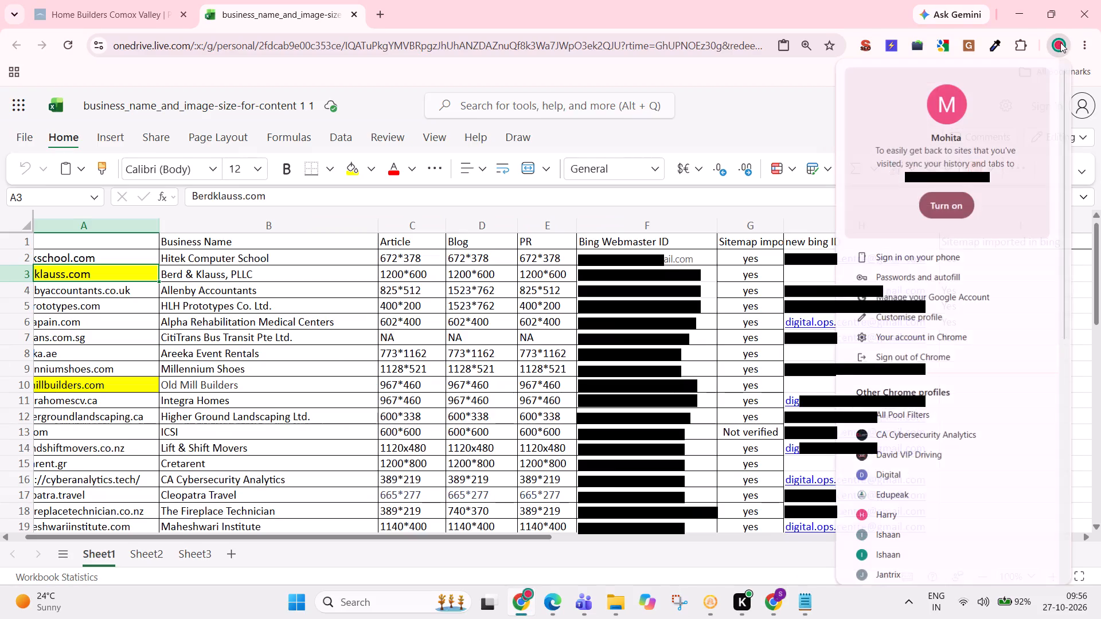
{"action": "scroll", "coordinate": [930, 487], "scroll_direction": "down", "scroll_amount": 1}
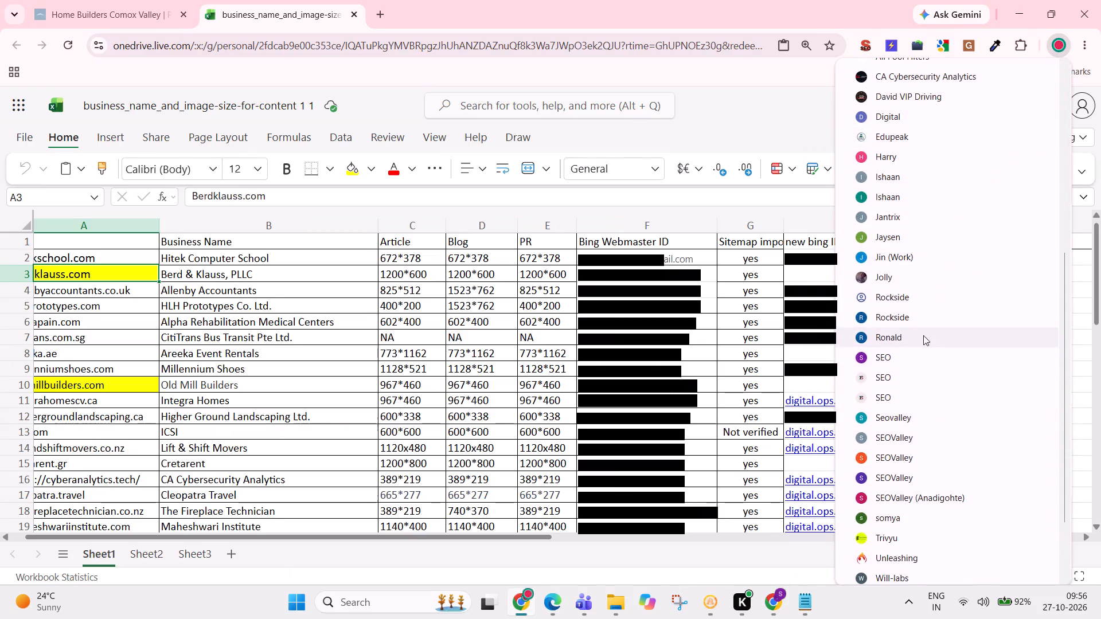
{"action": "scroll", "coordinate": [899, 522], "scroll_direction": "down", "scroll_amount": 1}
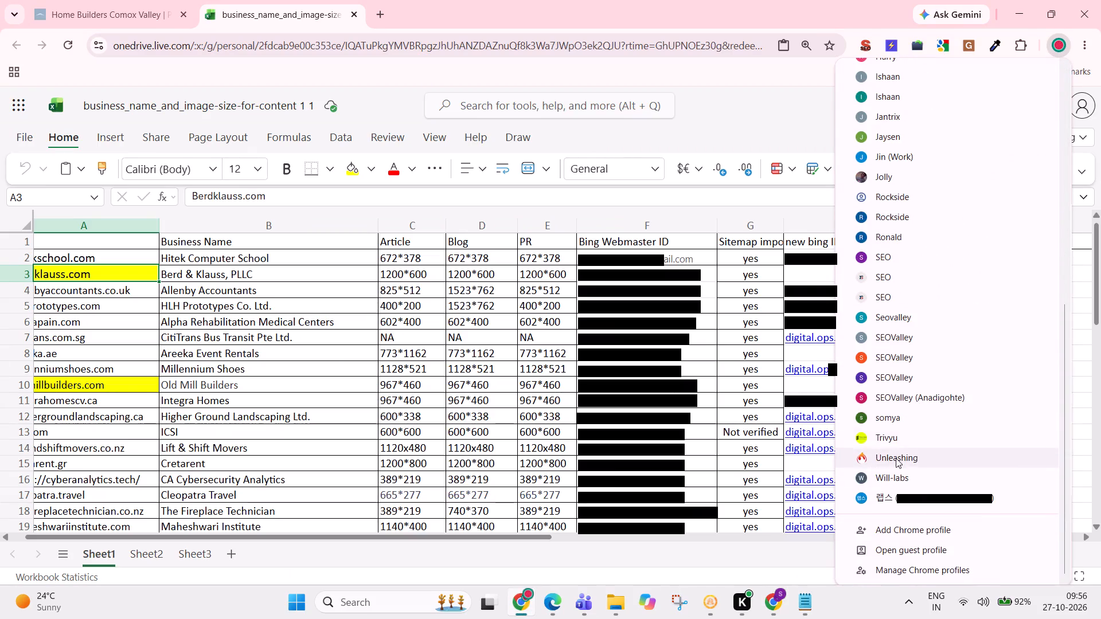
{"action": "scroll", "coordinate": [896, 445], "scroll_direction": "up", "scroll_amount": 1}
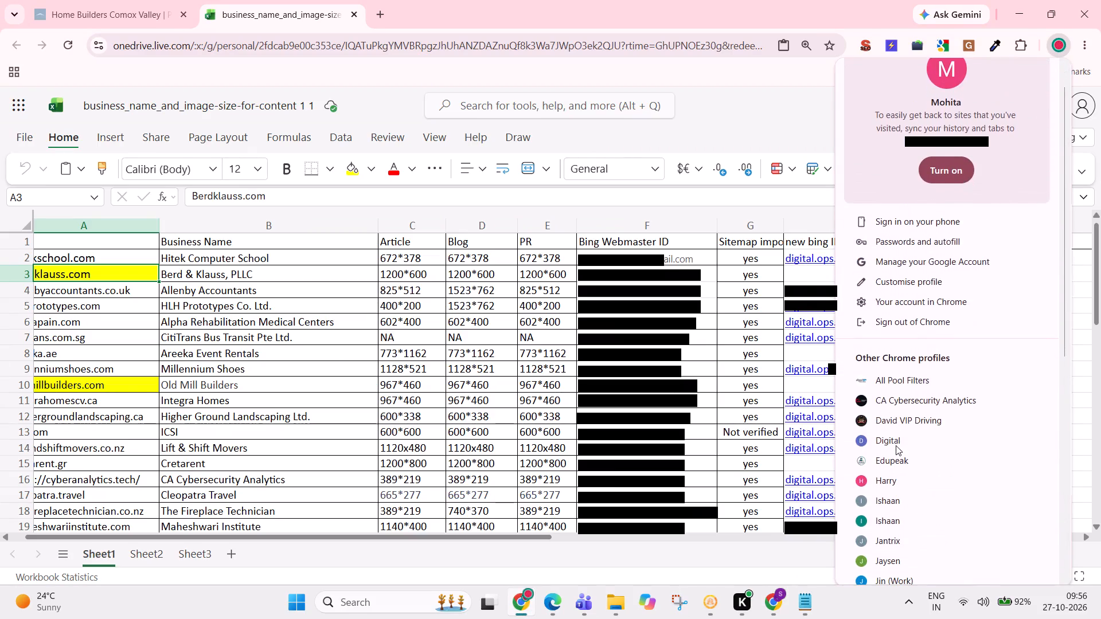
{"action": "left_click", "coordinate": [888, 440]}
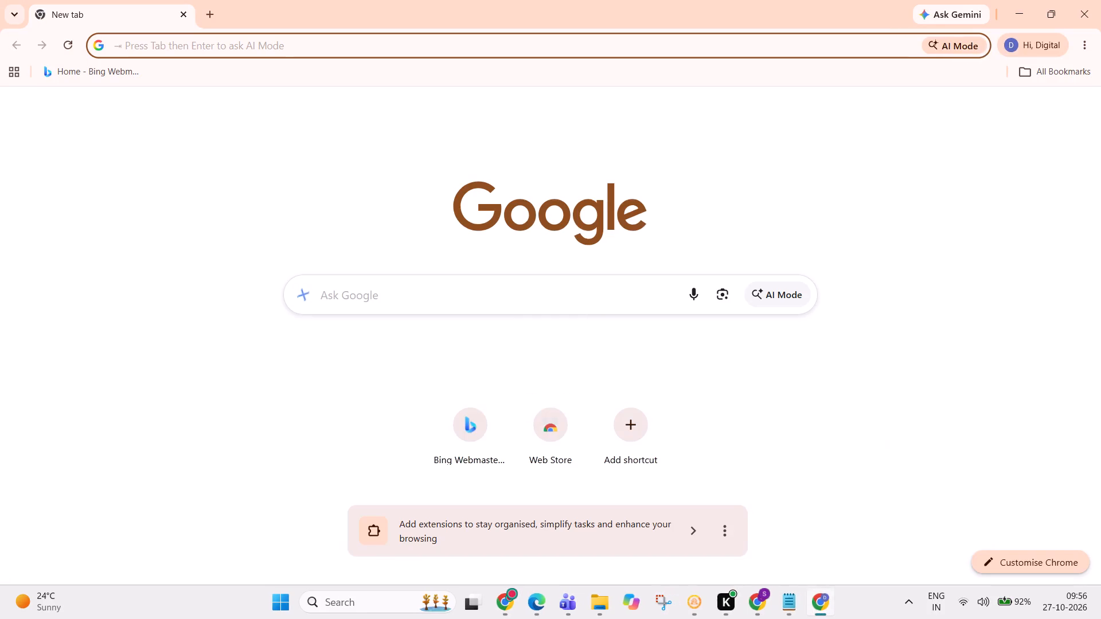
Open Bing Webmaster Tools in the Digital profile and look through the list of sites registered in this account.
{"action": "left_click", "coordinate": [460, 452]}
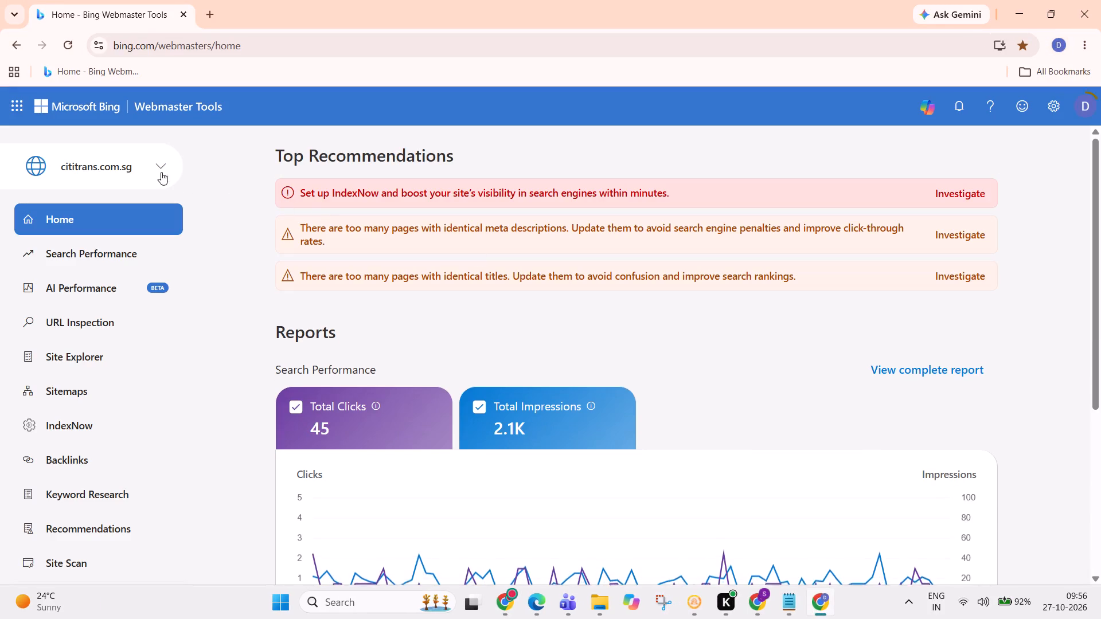
{"action": "left_click", "coordinate": [110, 161]}
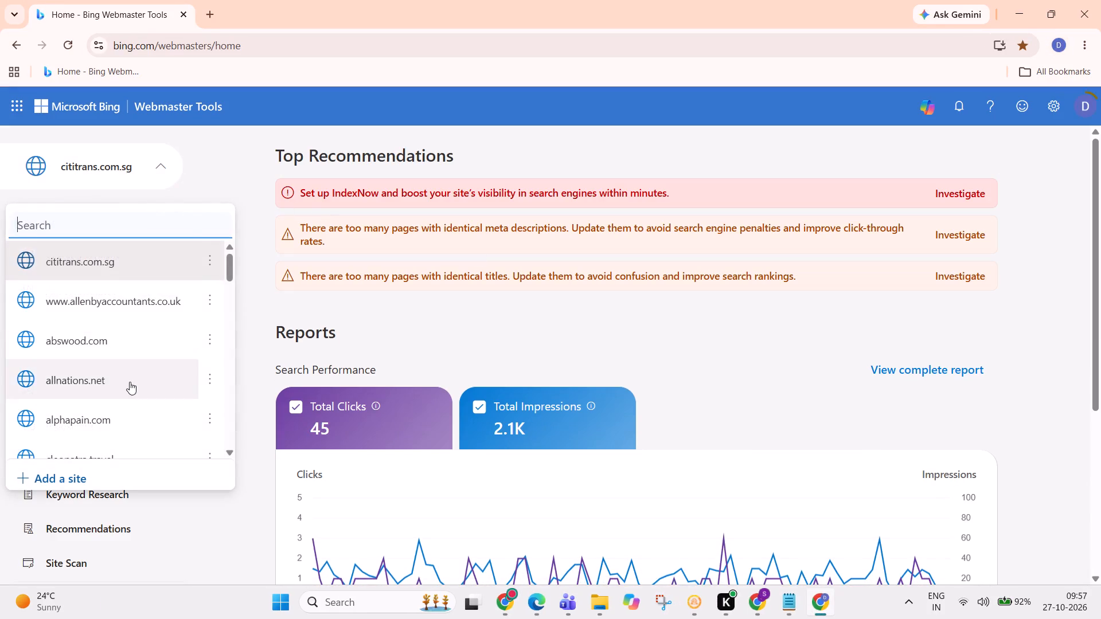
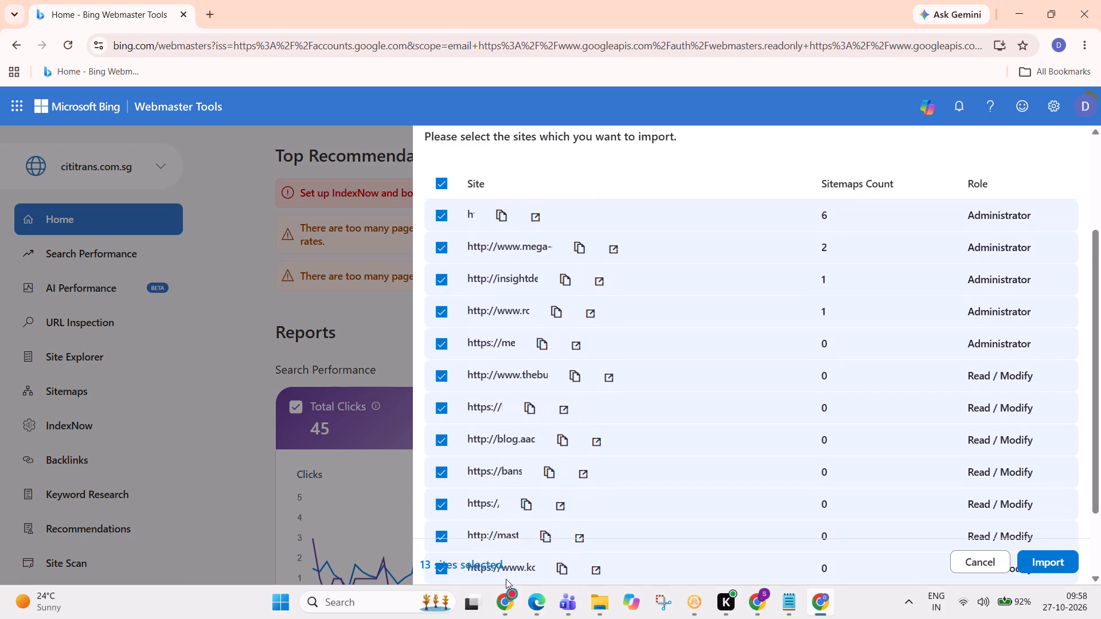
Review the sites listed from Google Search Console and import all 13 selected sites into this Bing Webmaster account.
{"action": "scroll", "coordinate": [506, 579], "scroll_direction": "down", "scroll_amount": 2}
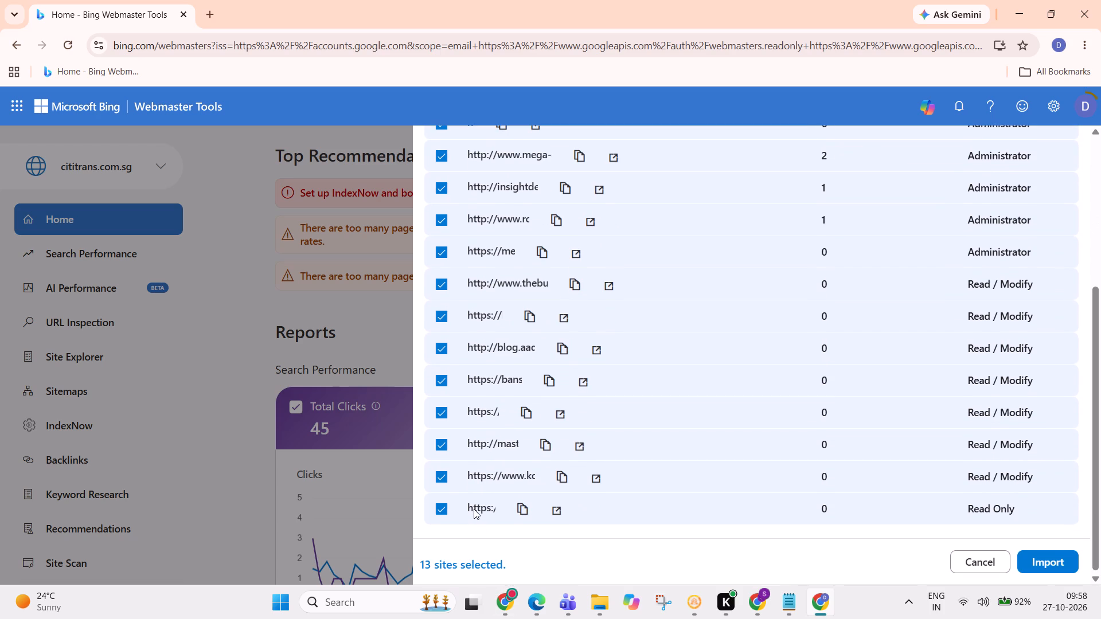
{"action": "scroll", "coordinate": [485, 432], "scroll_direction": "up", "scroll_amount": 1}
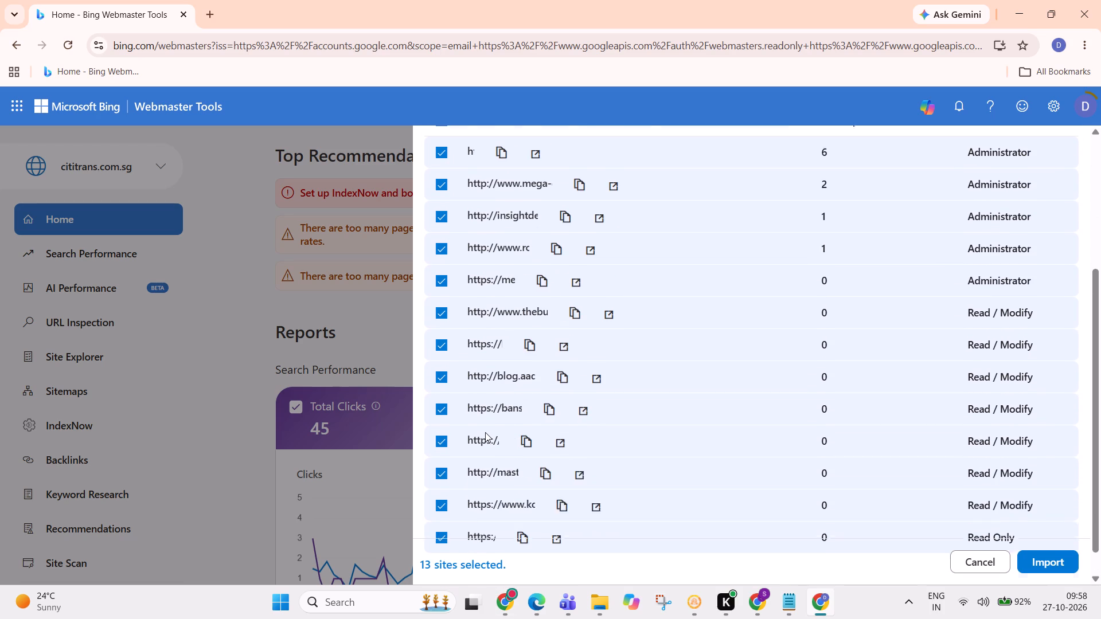
{"action": "scroll", "coordinate": [485, 432], "scroll_direction": "up", "scroll_amount": 1}
{"action": "scroll", "coordinate": [633, 305], "scroll_direction": "up", "scroll_amount": 1}
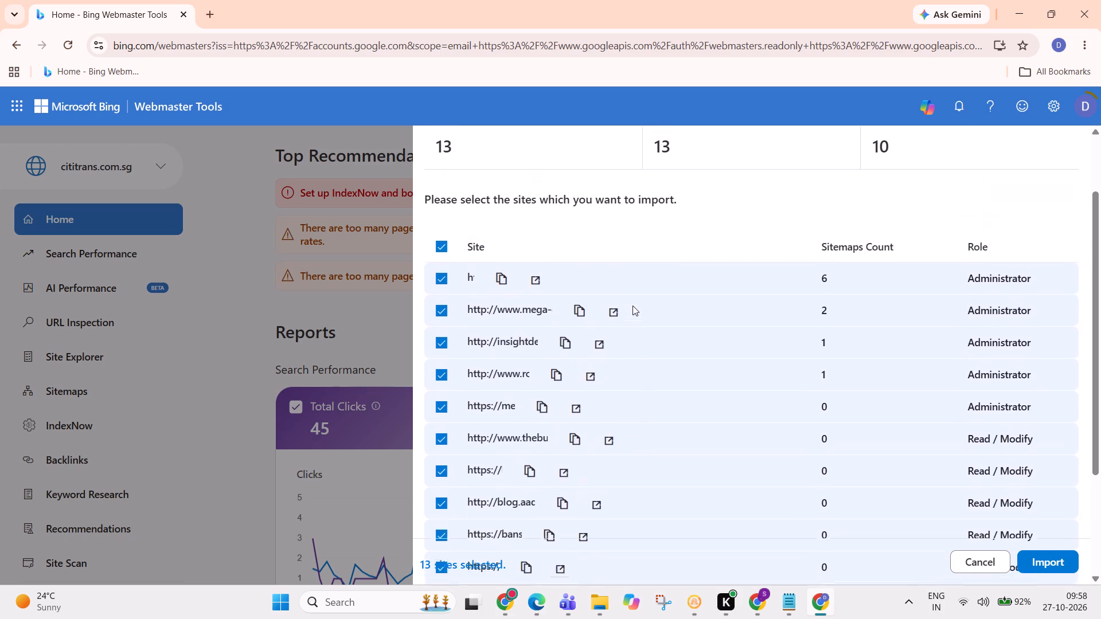
{"action": "scroll", "coordinate": [633, 305], "scroll_direction": "up", "scroll_amount": 3}
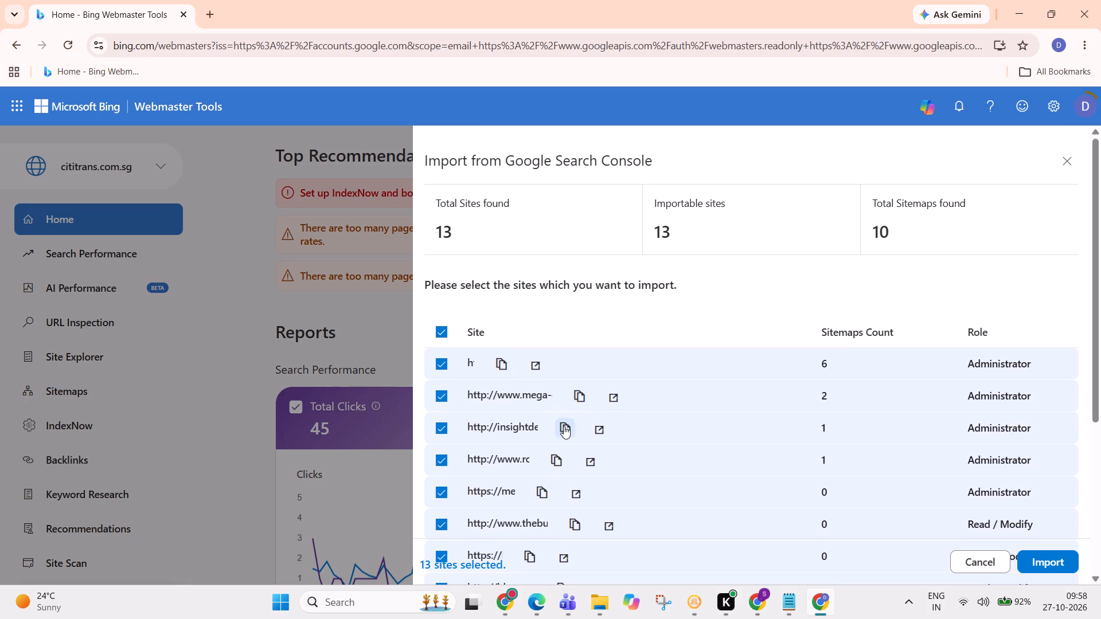
{"action": "scroll", "coordinate": [512, 500], "scroll_direction": "down", "scroll_amount": 7}
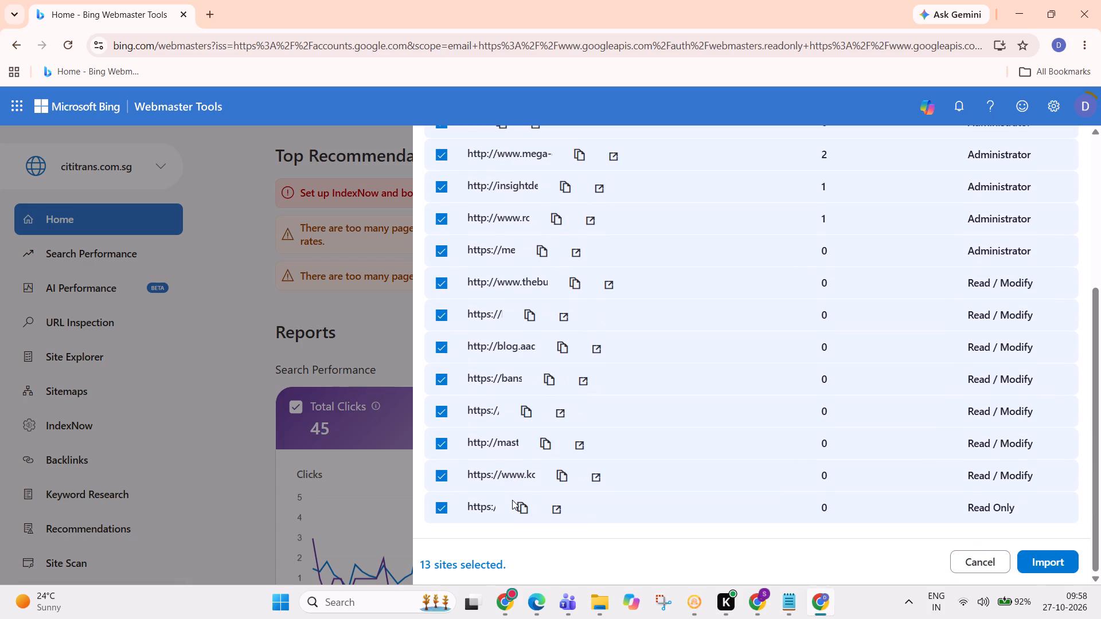
{"action": "scroll", "coordinate": [512, 500], "scroll_direction": "down", "scroll_amount": 1}
{"action": "left_click", "coordinate": [1052, 560]}
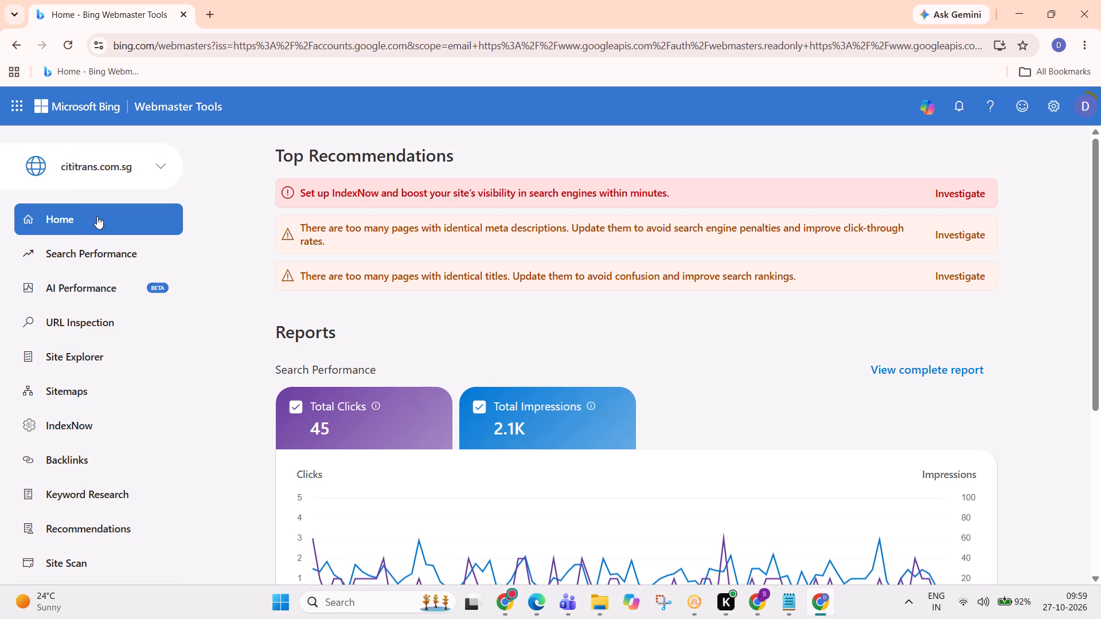
Search the account's site list for "ber", switch to berdklauss.com, and look through its home page and navigation sections.
{"action": "left_click", "coordinate": [104, 159]}
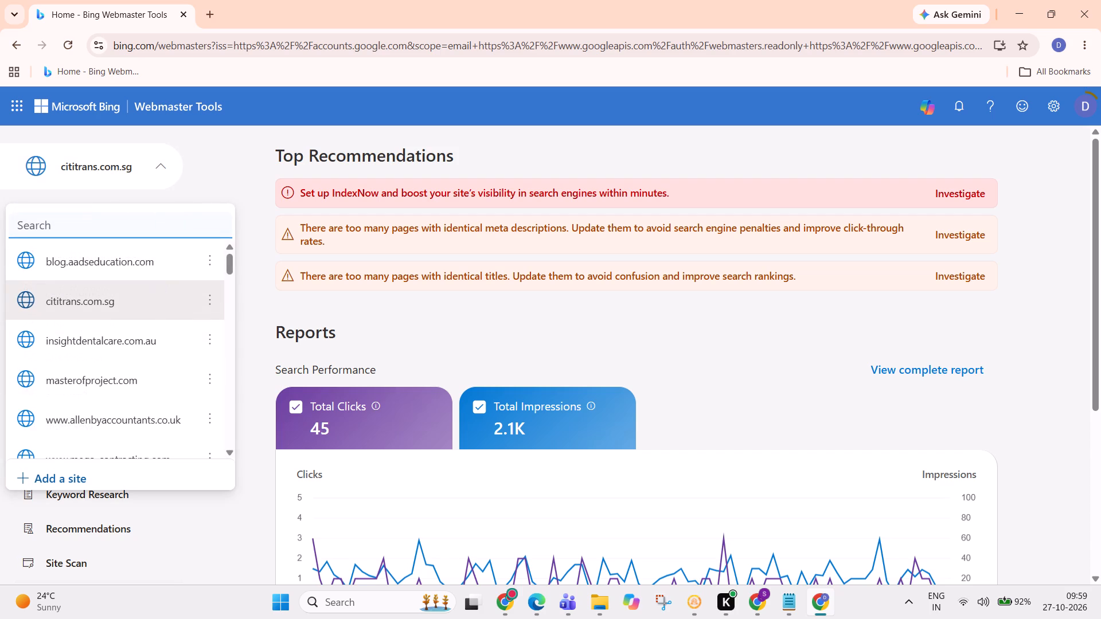
{"action": "type", "text": "ber"}
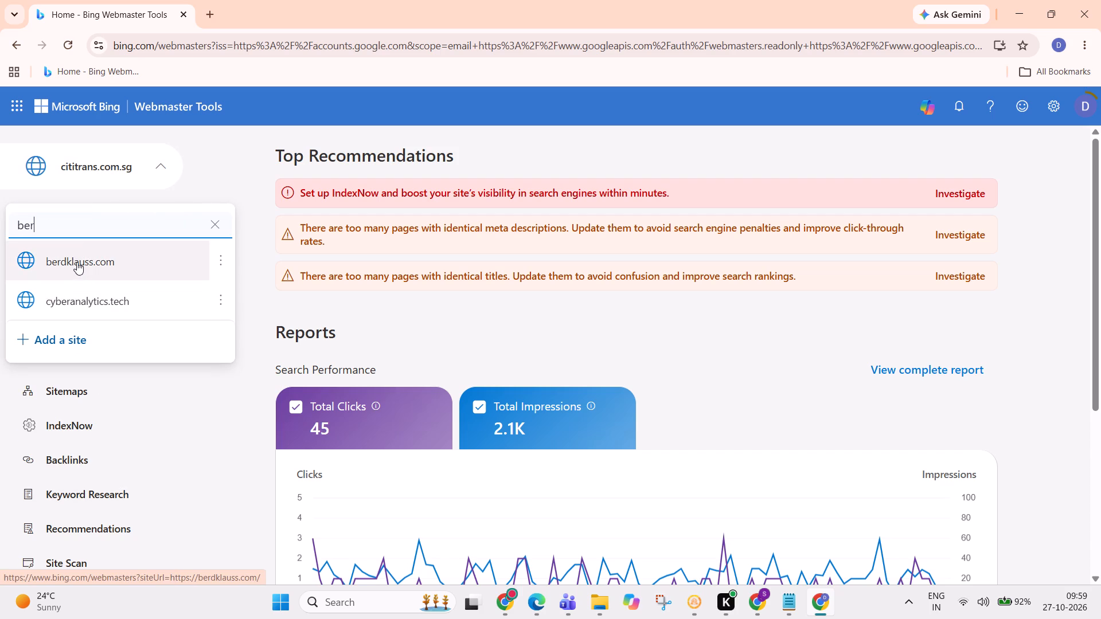
{"action": "left_click", "coordinate": [76, 258]}
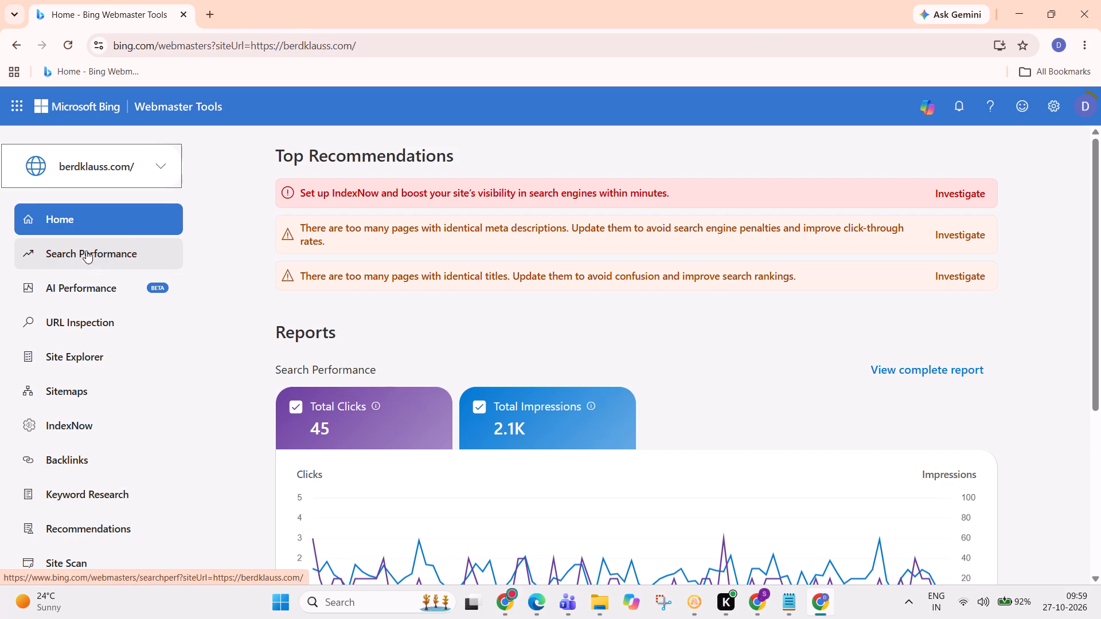
{"action": "scroll", "coordinate": [220, 402], "scroll_direction": "down", "scroll_amount": 2}
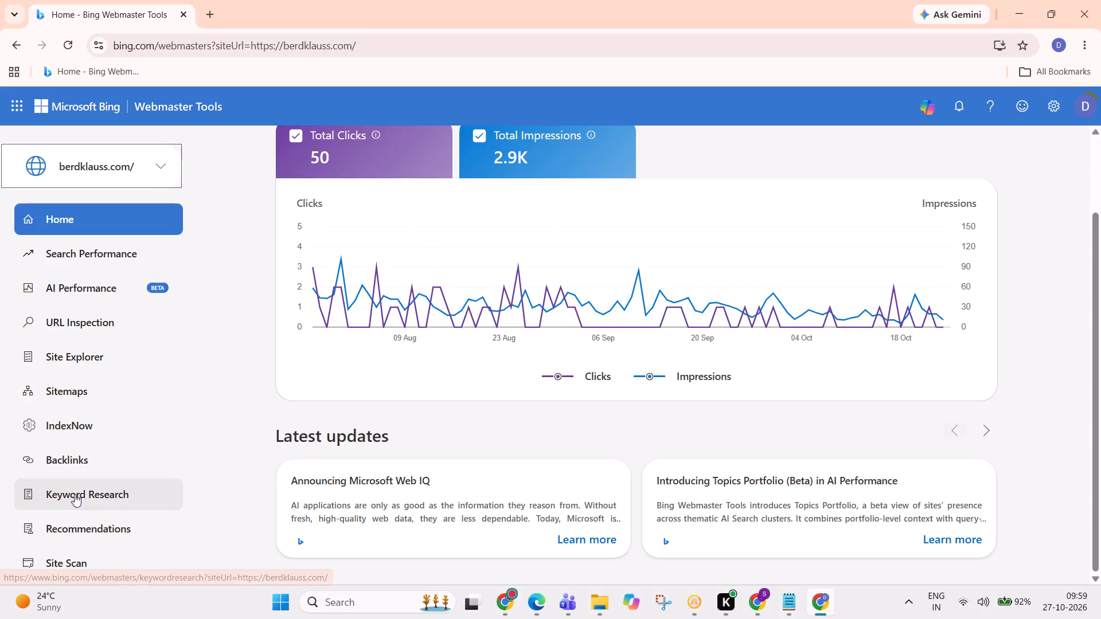
{"action": "scroll", "coordinate": [75, 494], "scroll_direction": "down", "scroll_amount": 8}
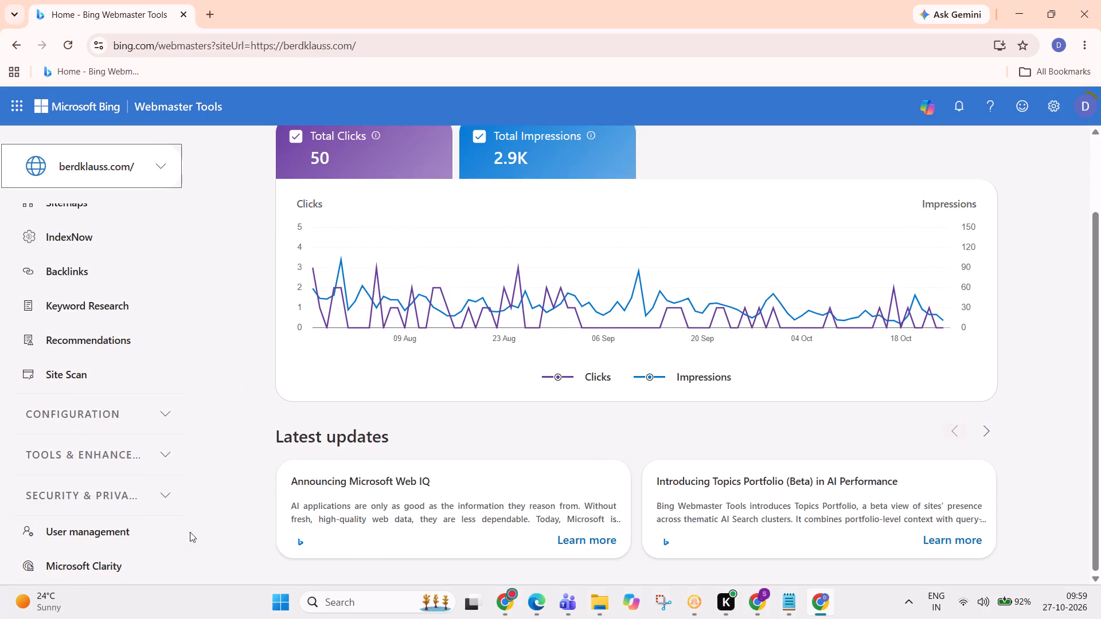
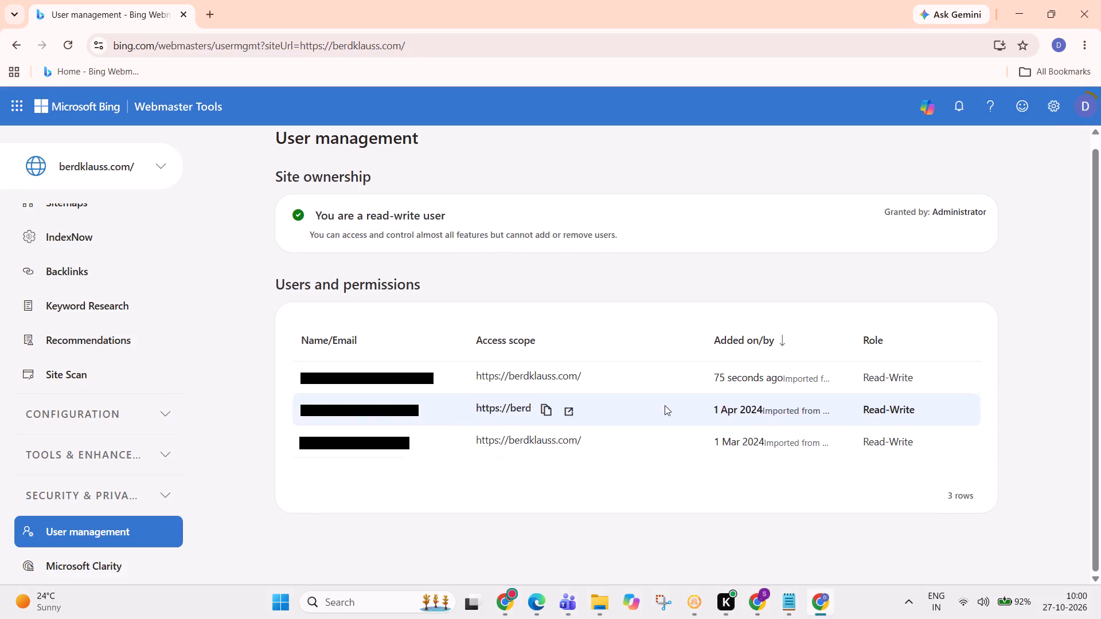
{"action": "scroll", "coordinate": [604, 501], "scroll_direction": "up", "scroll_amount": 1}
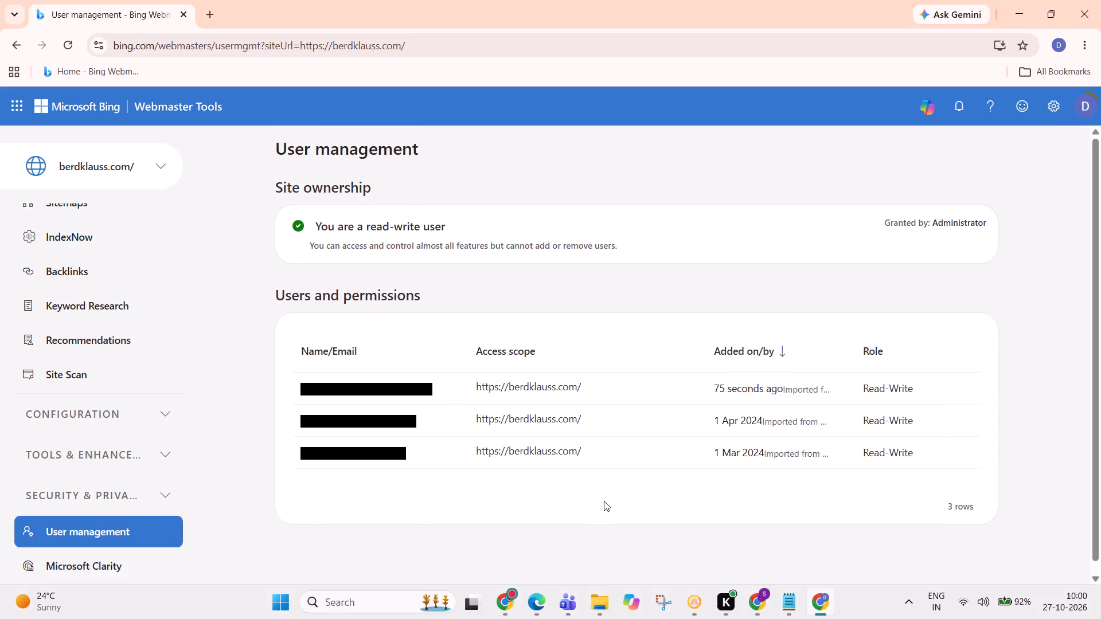
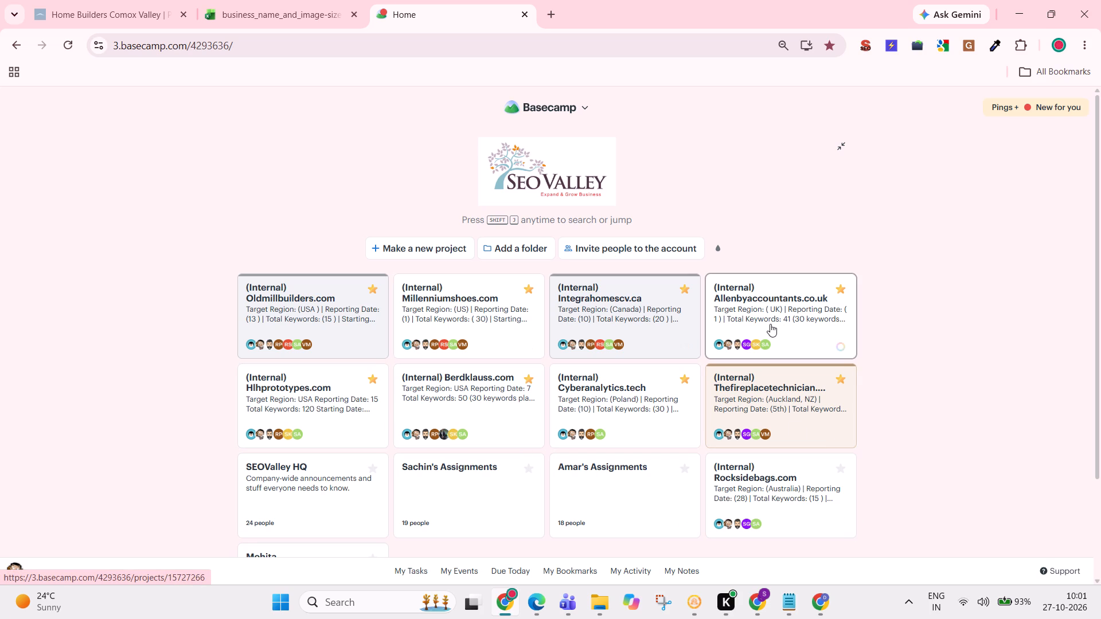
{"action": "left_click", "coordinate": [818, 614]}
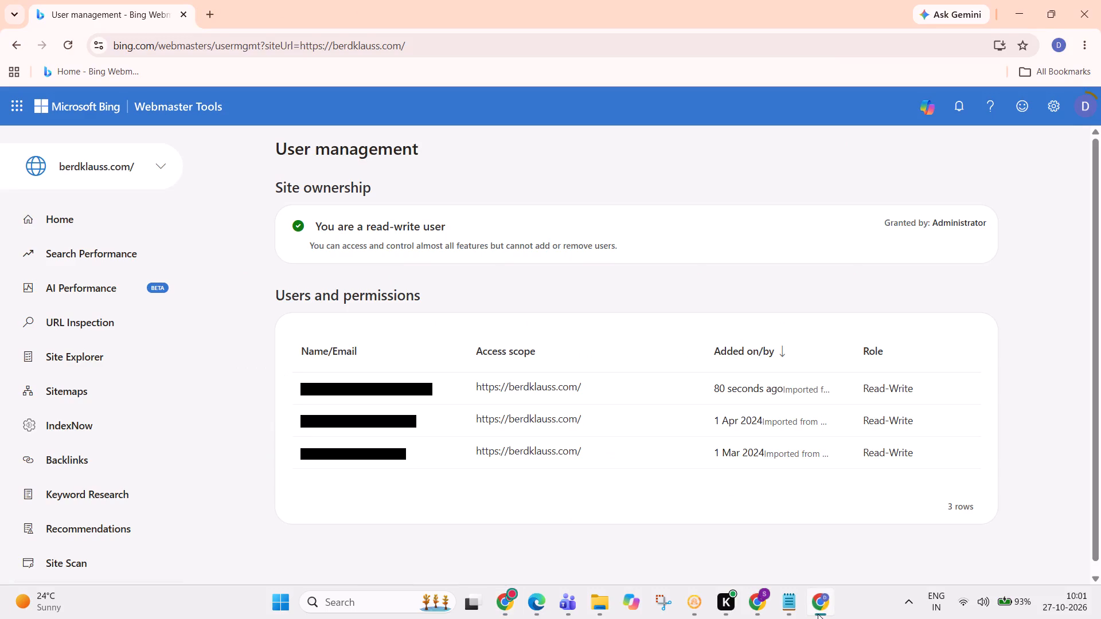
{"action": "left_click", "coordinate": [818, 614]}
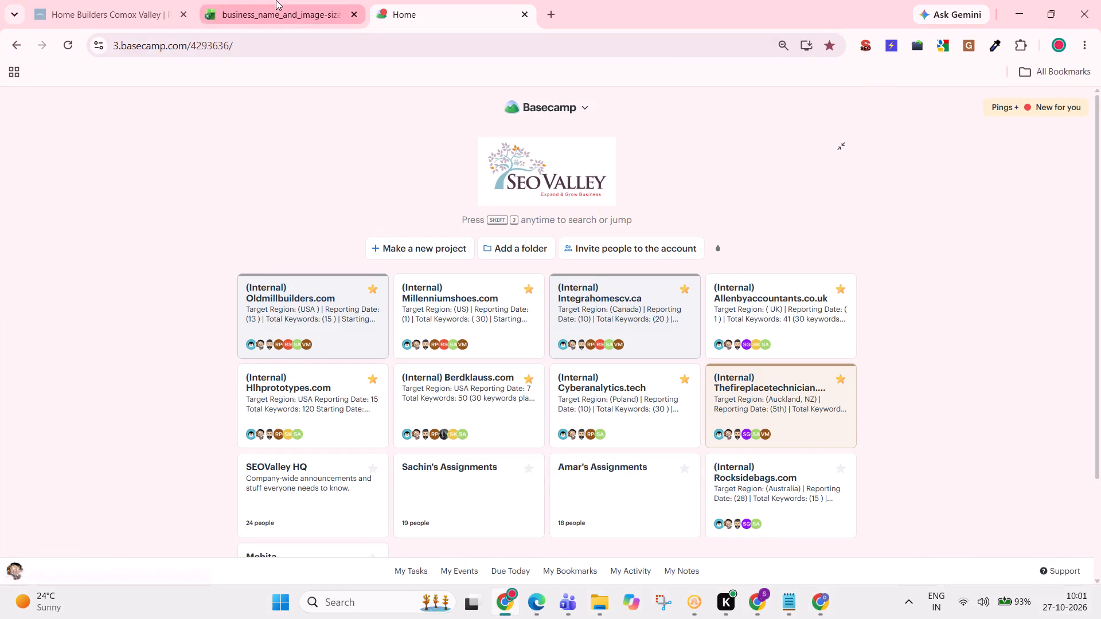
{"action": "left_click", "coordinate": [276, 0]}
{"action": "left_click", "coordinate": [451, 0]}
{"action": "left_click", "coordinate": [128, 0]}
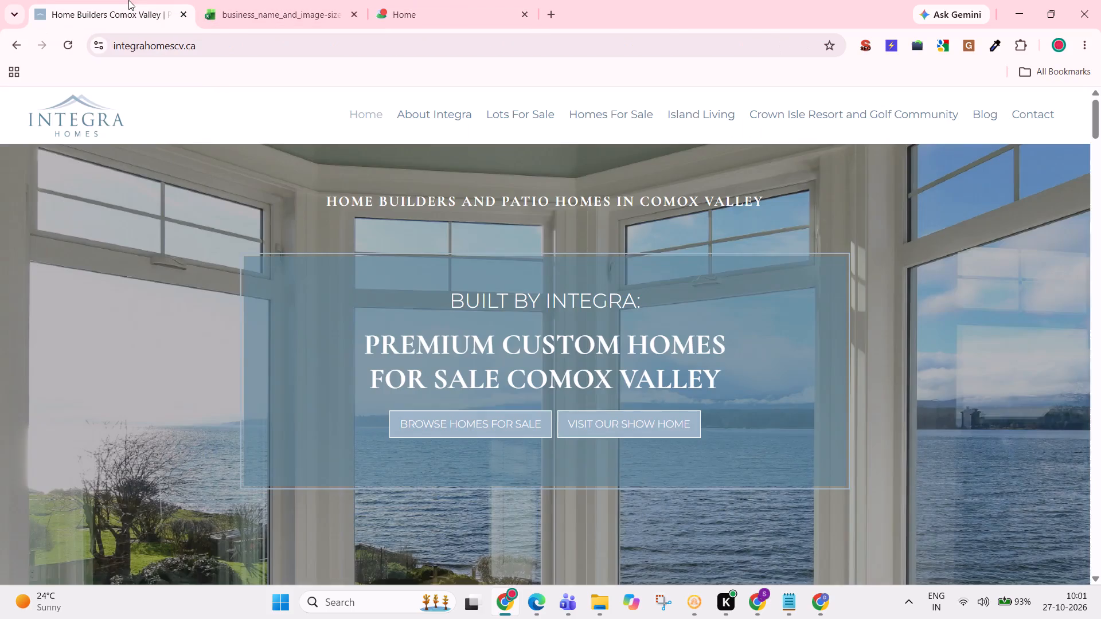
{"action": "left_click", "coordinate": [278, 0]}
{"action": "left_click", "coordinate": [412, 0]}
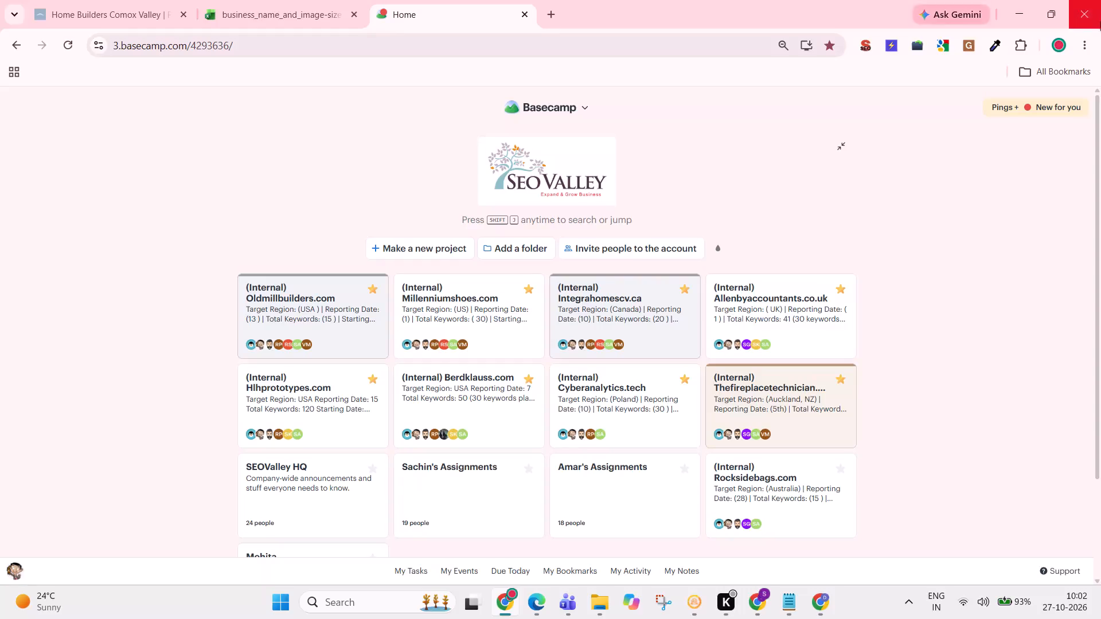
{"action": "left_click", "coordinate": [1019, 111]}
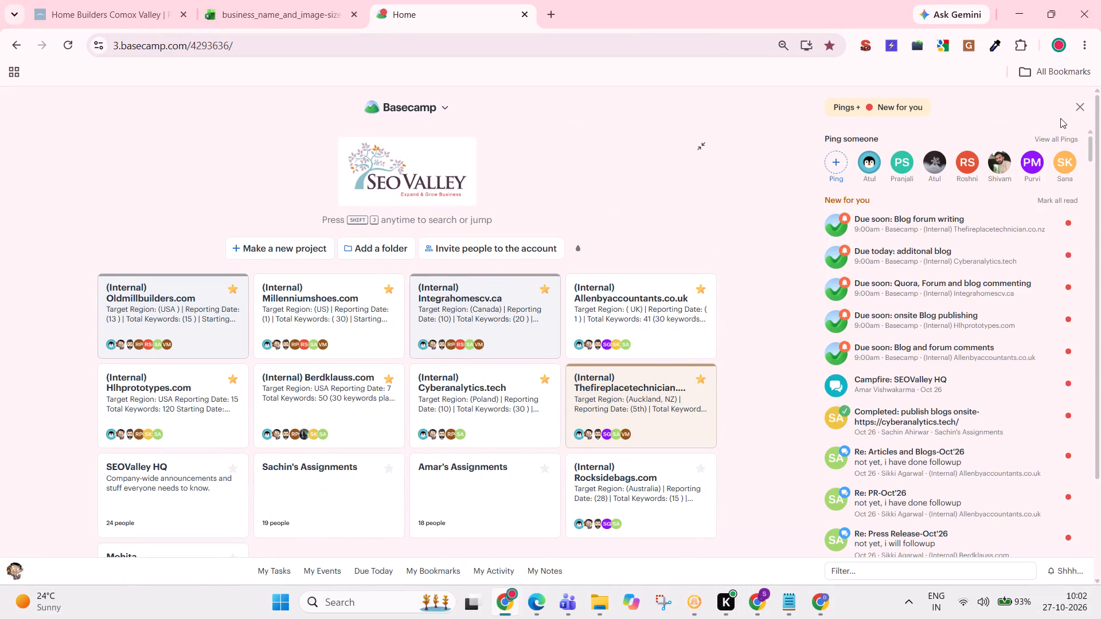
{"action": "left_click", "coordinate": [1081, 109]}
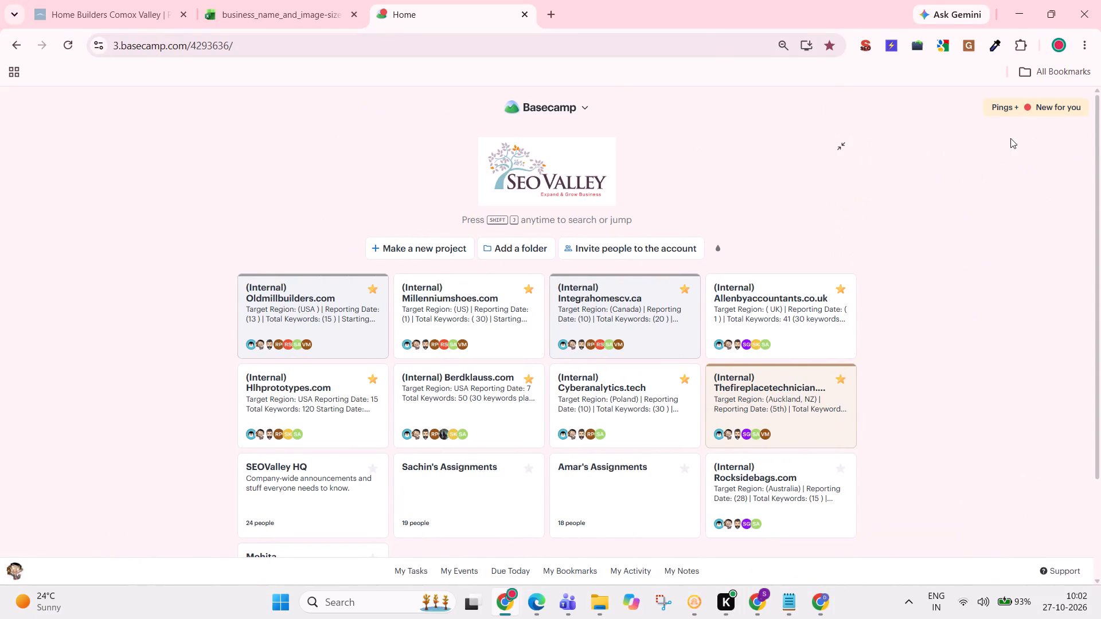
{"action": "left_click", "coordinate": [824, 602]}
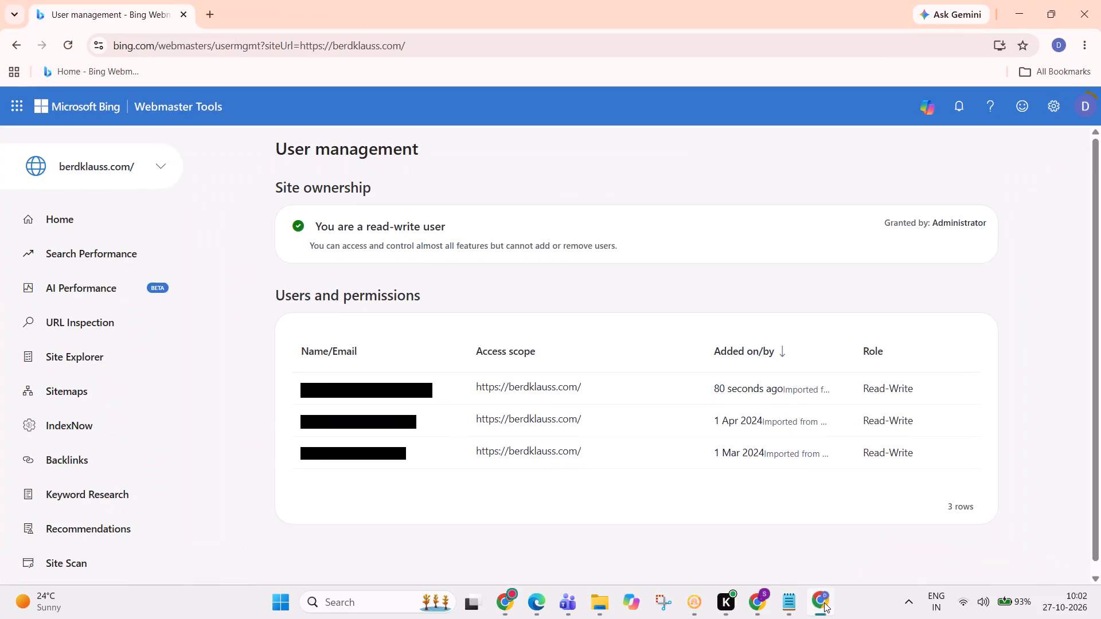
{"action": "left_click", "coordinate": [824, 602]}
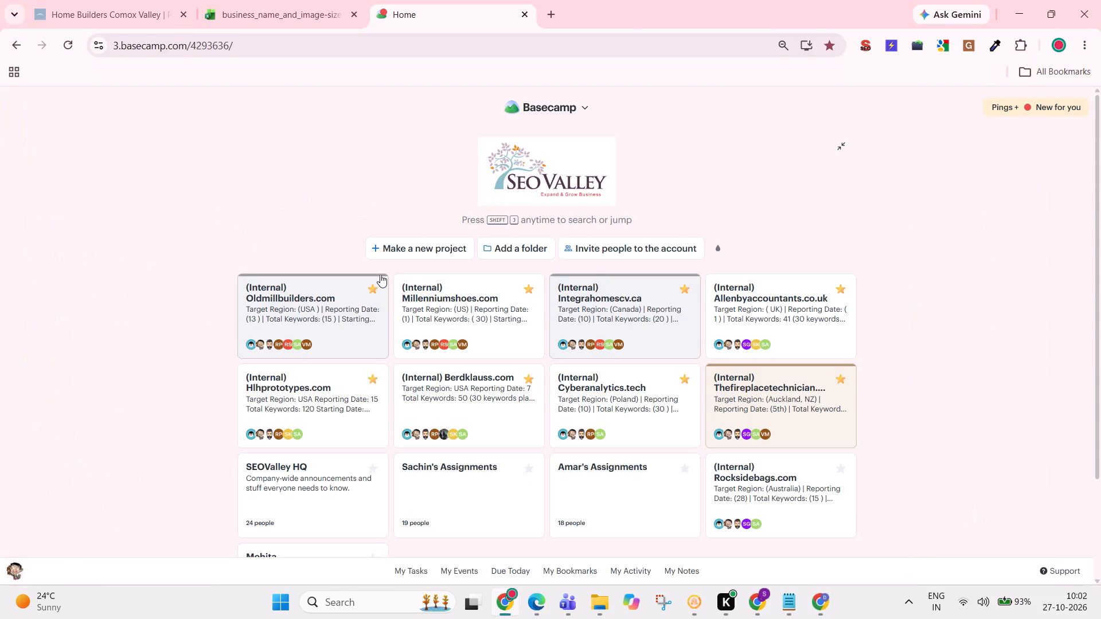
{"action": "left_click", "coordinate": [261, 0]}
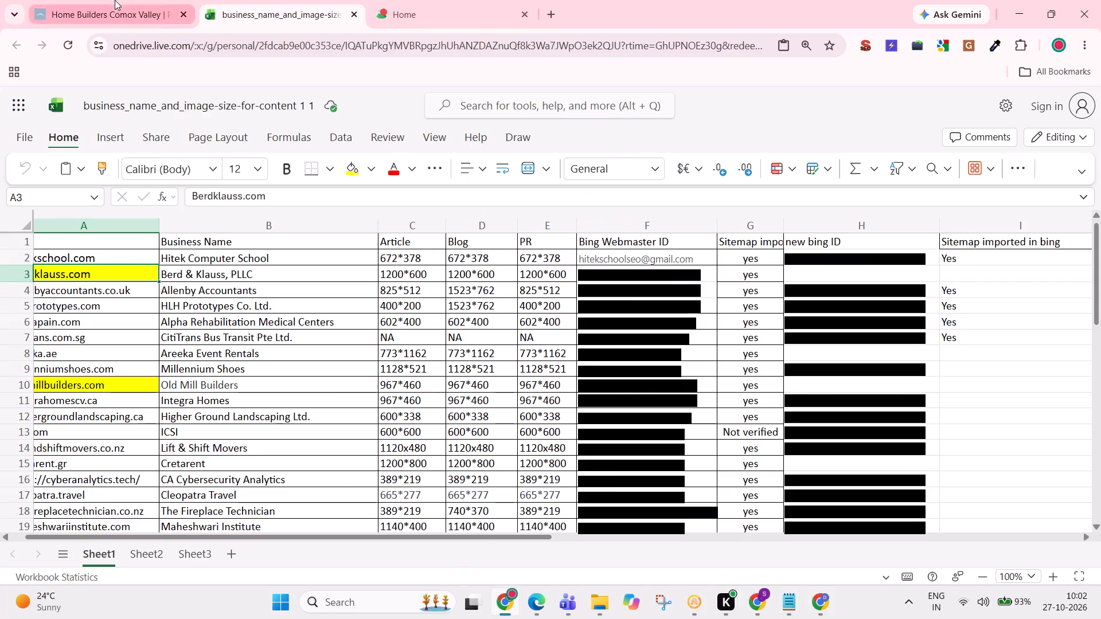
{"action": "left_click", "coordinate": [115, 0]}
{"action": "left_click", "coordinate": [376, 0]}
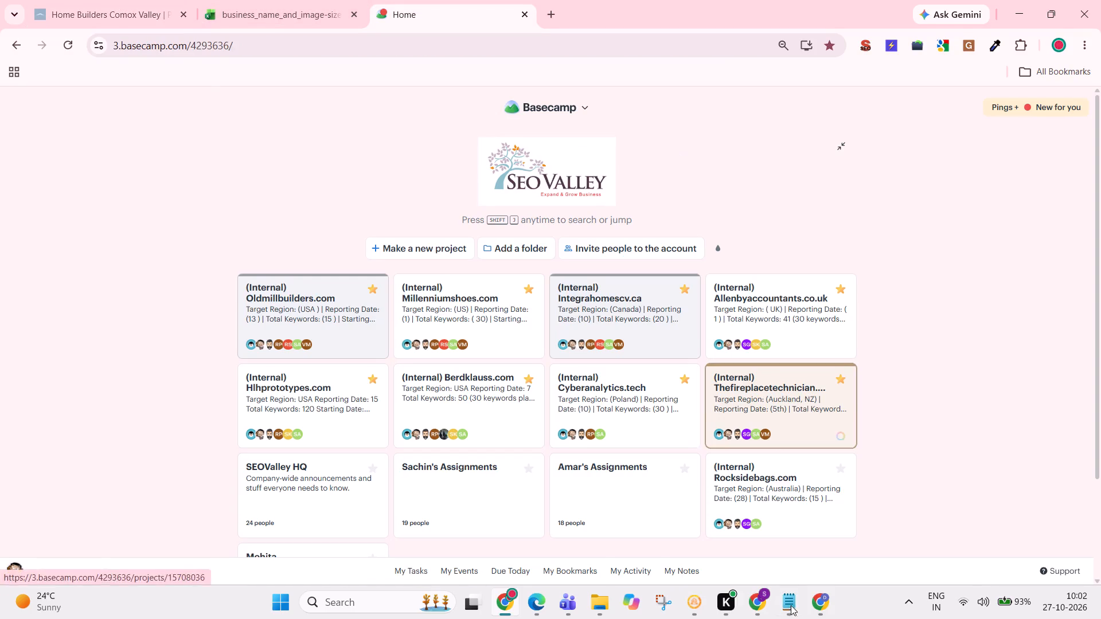
Switch to the Bing Webmaster Tools window and reopen User management for berdklauss.com to review its users and permissions.
{"action": "left_click", "coordinate": [819, 609]}
{"action": "scroll", "coordinate": [423, 268], "scroll_direction": "down", "scroll_amount": 1}
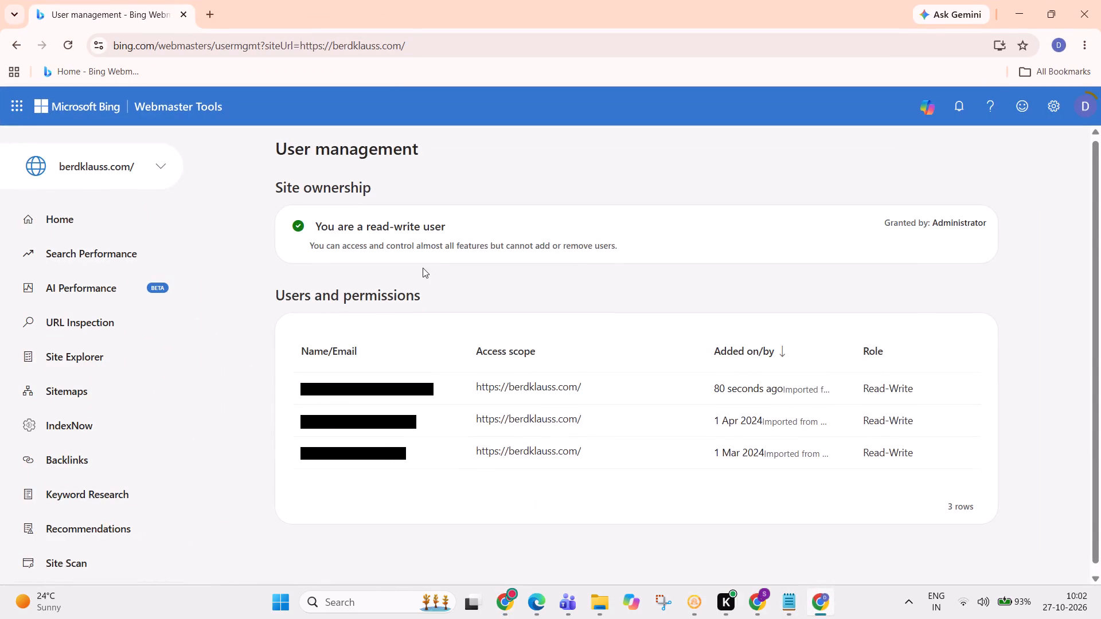
{"action": "scroll", "coordinate": [423, 268], "scroll_direction": "down", "scroll_amount": 1}
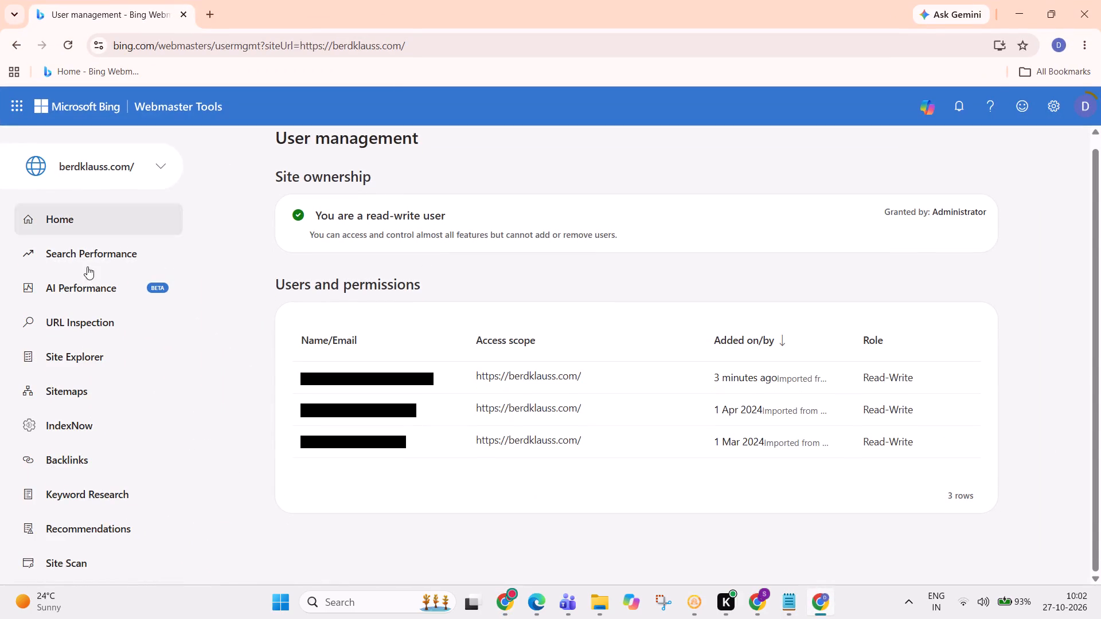
{"action": "scroll", "coordinate": [119, 492], "scroll_direction": "down", "scroll_amount": 7}
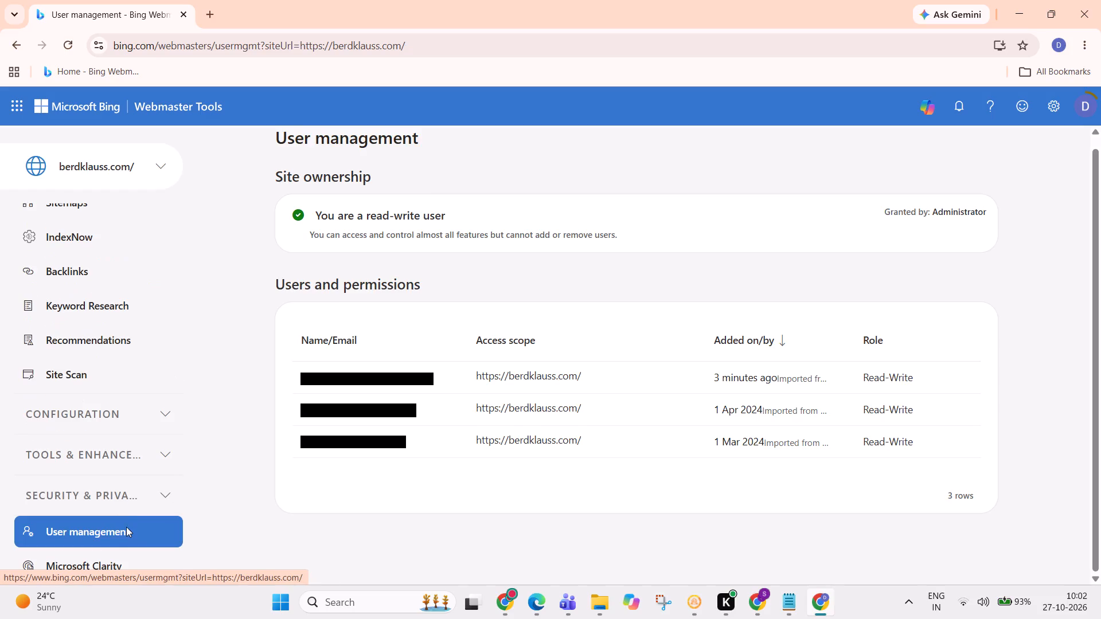
{"action": "left_click", "coordinate": [126, 530]}
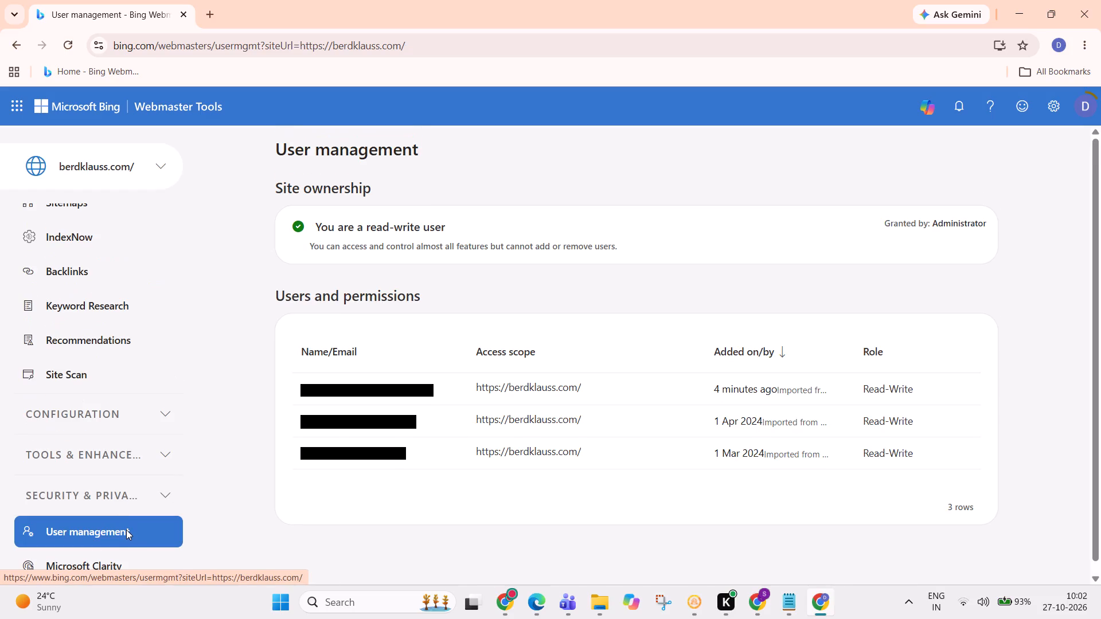
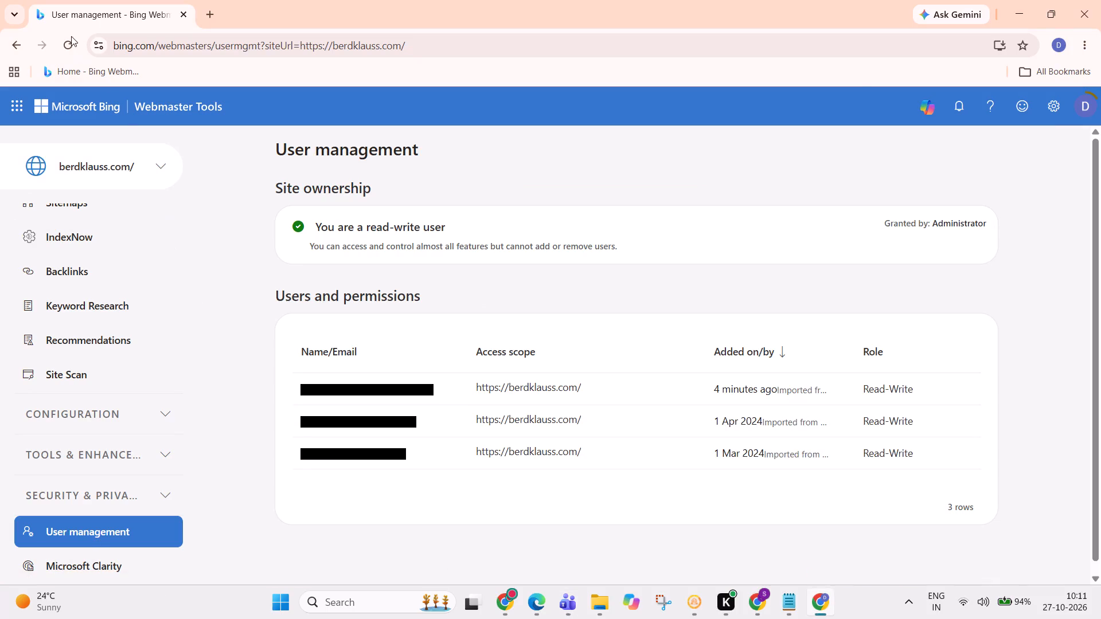
Refresh the berdklauss.com User management page and capture its site ownership and users and permissions sections with Snipping Tool.
{"action": "left_click", "coordinate": [65, 52]}
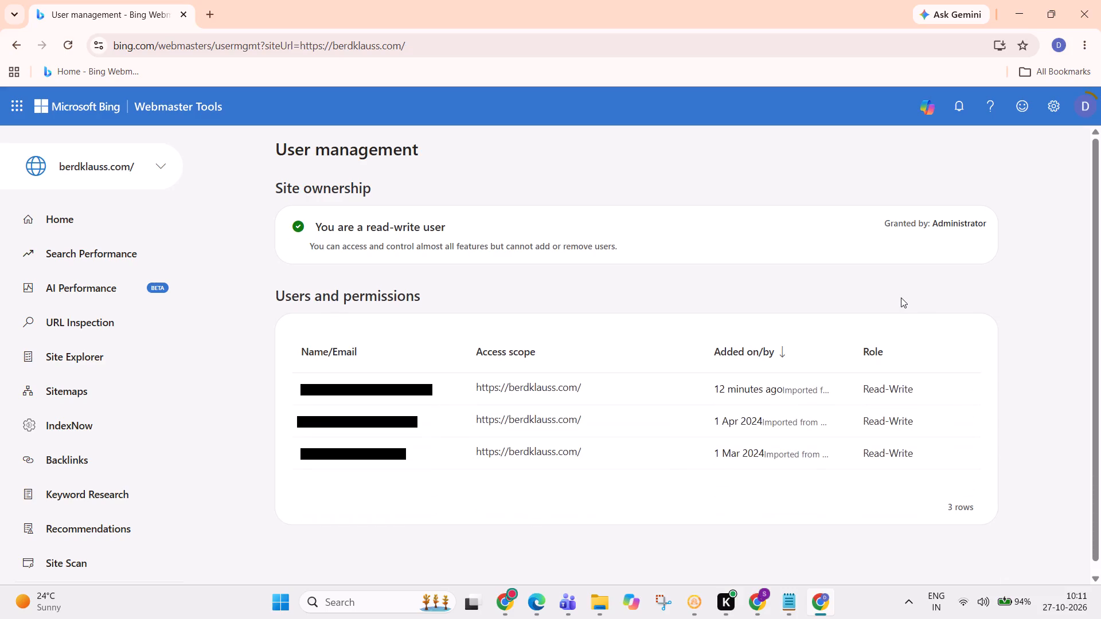
{"action": "left_click", "coordinate": [663, 614]}
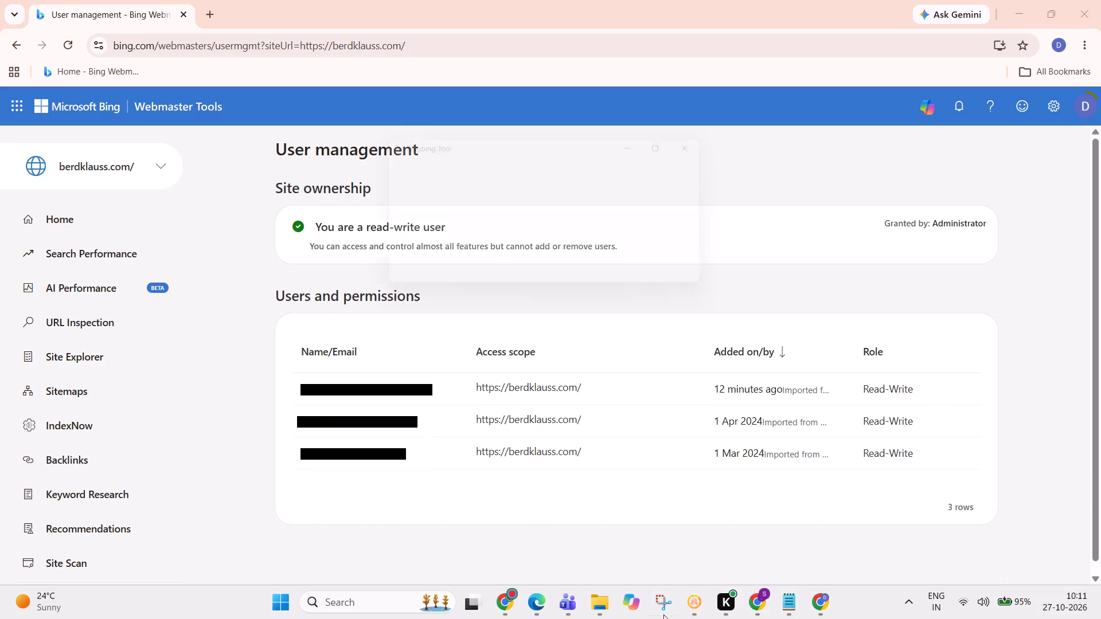
{"action": "left_click", "coordinate": [409, 163]}
{"action": "left_click_drag", "start_coordinate": [0, 133], "coordinate": [997, 434]}
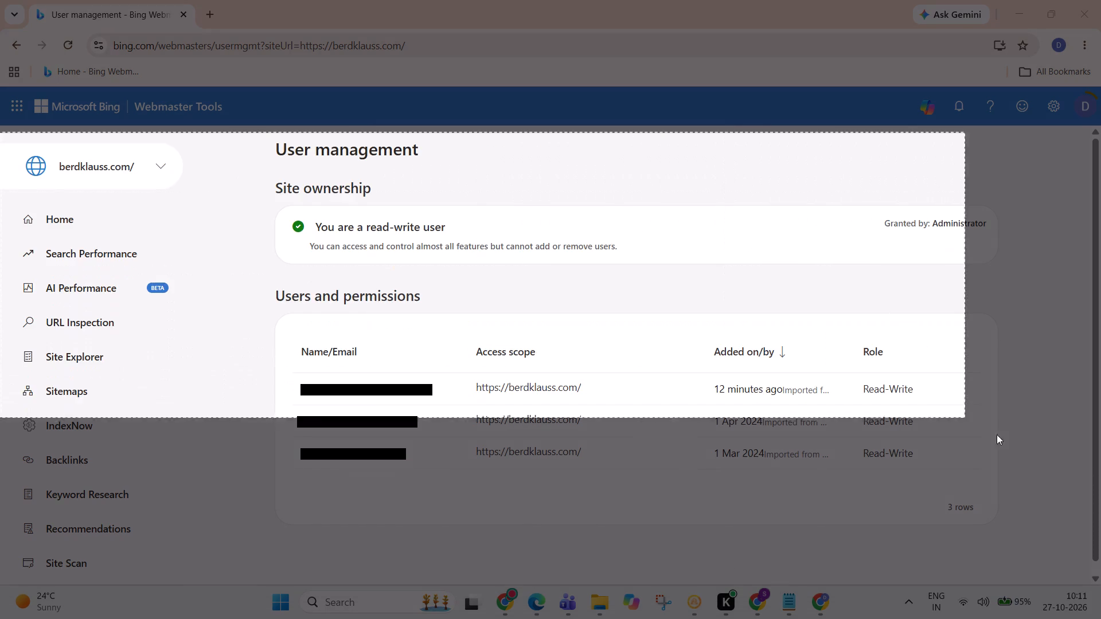
{"action": "left_click_drag", "start_coordinate": [997, 434], "coordinate": [1040, 514]}
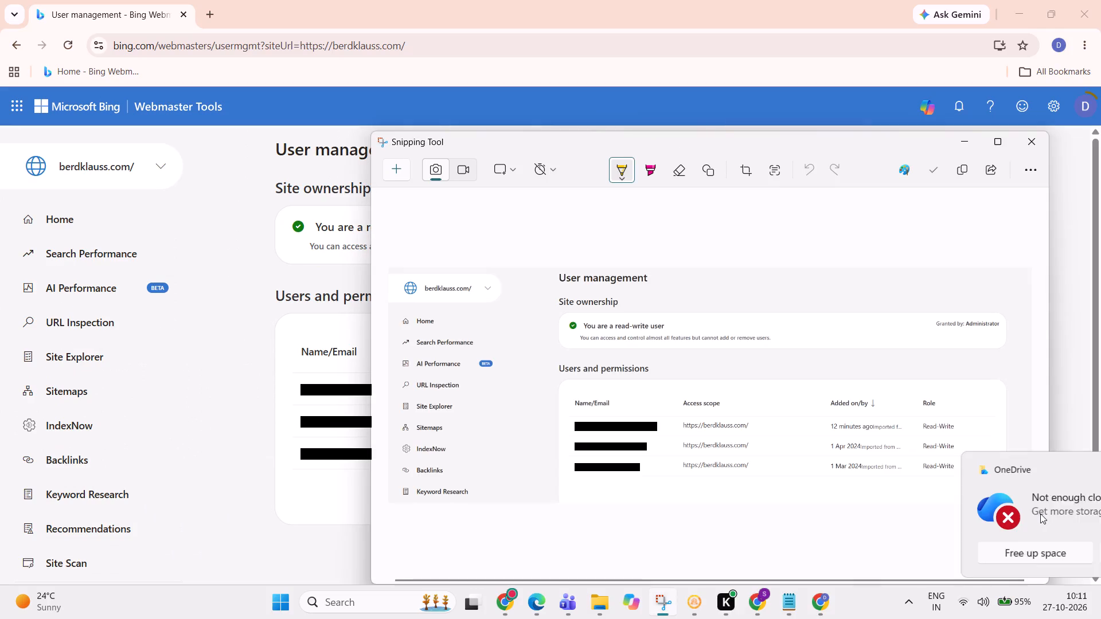
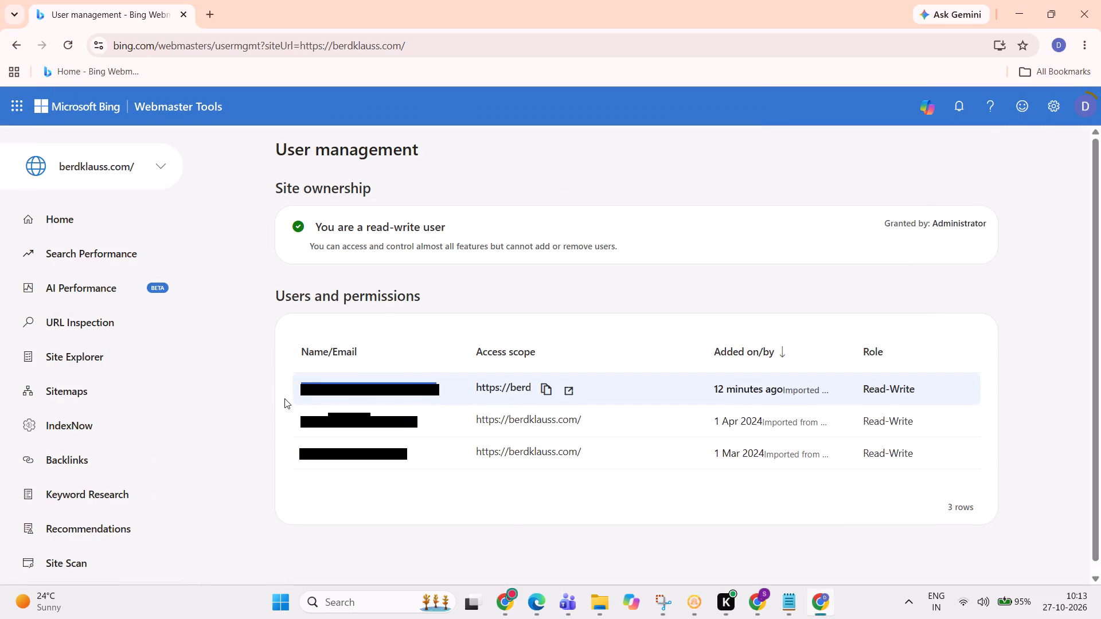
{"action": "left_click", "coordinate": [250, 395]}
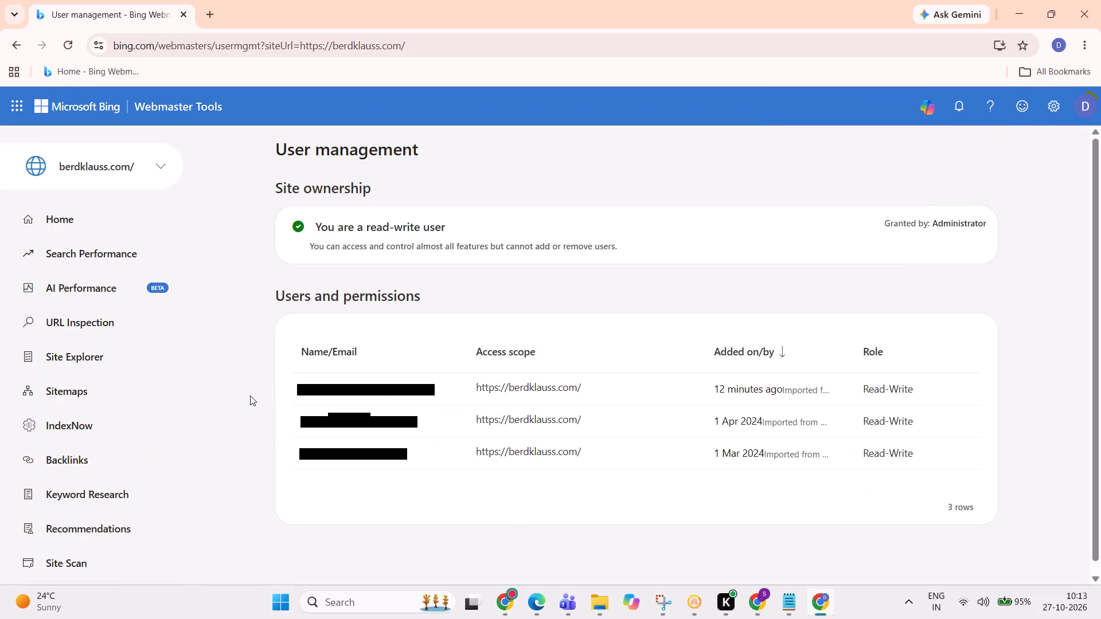
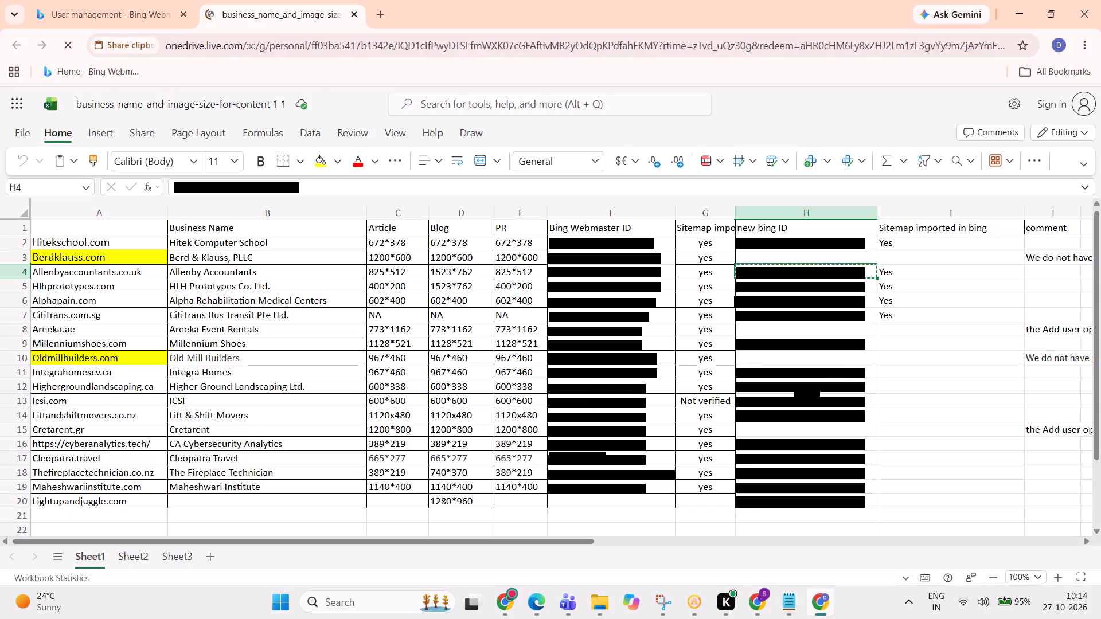
Block the clipboard-access request and copy the new Bing ID from the Allenbyaccountants.co.uk row into the Berdklauss.com row.
{"action": "key", "text": "Up"}
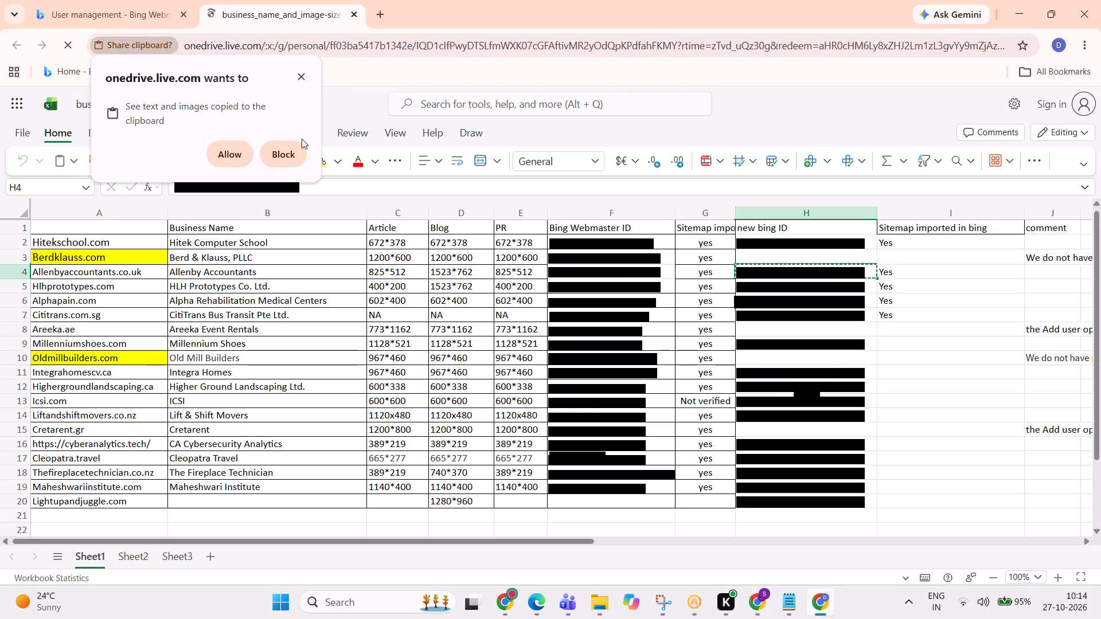
{"action": "left_click", "coordinate": [287, 154]}
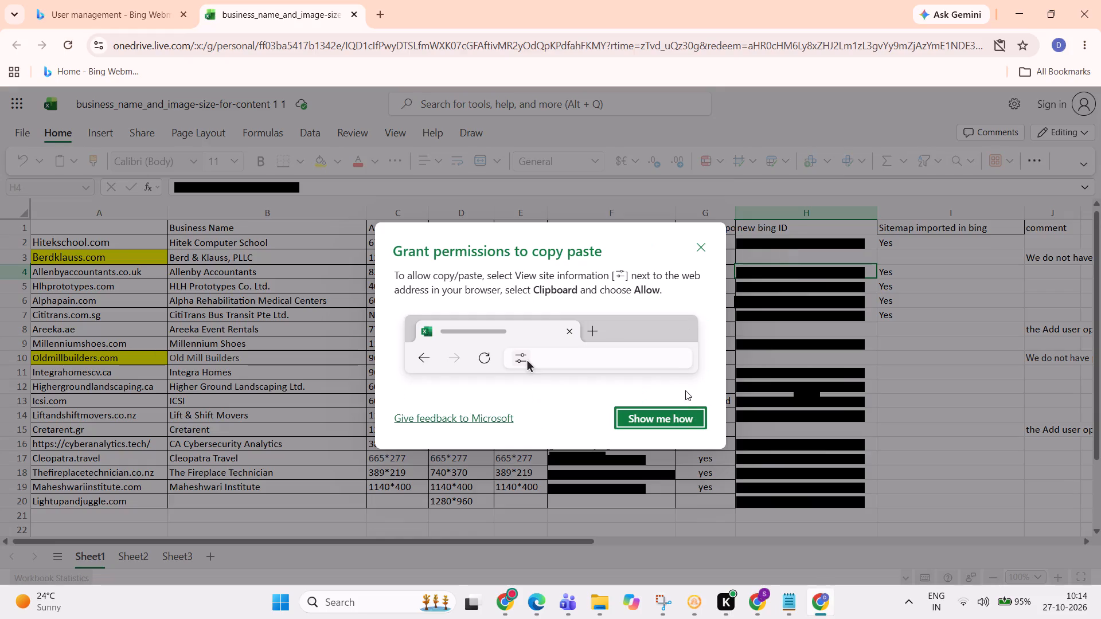
{"action": "left_click", "coordinate": [701, 246]}
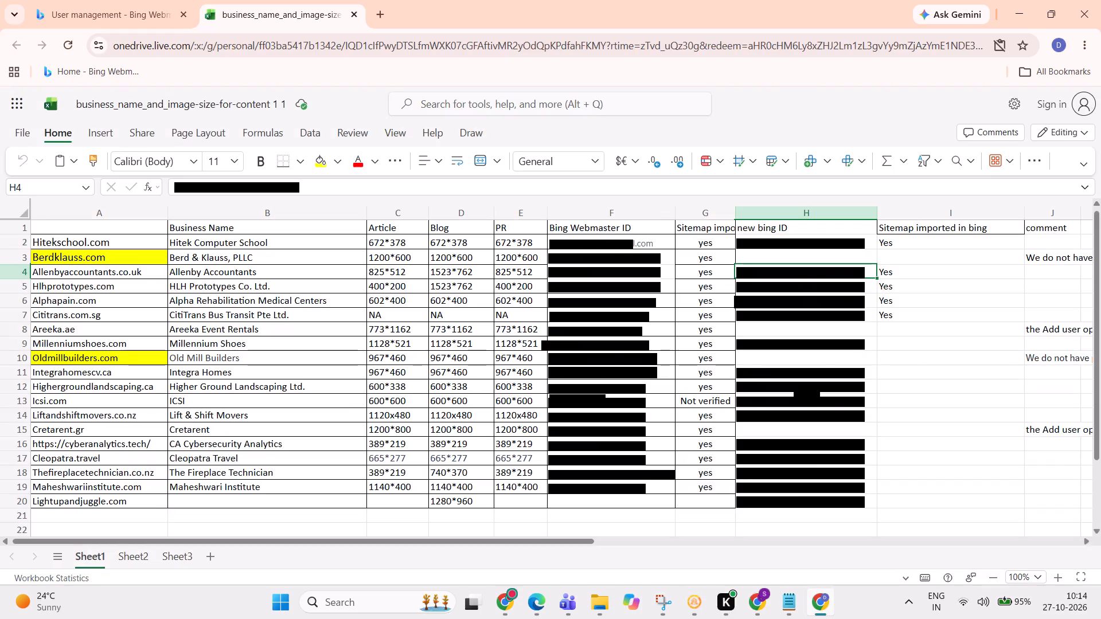
{"action": "left_click", "coordinate": [788, 254]}
{"action": "key", "text": "ctrl+v"}
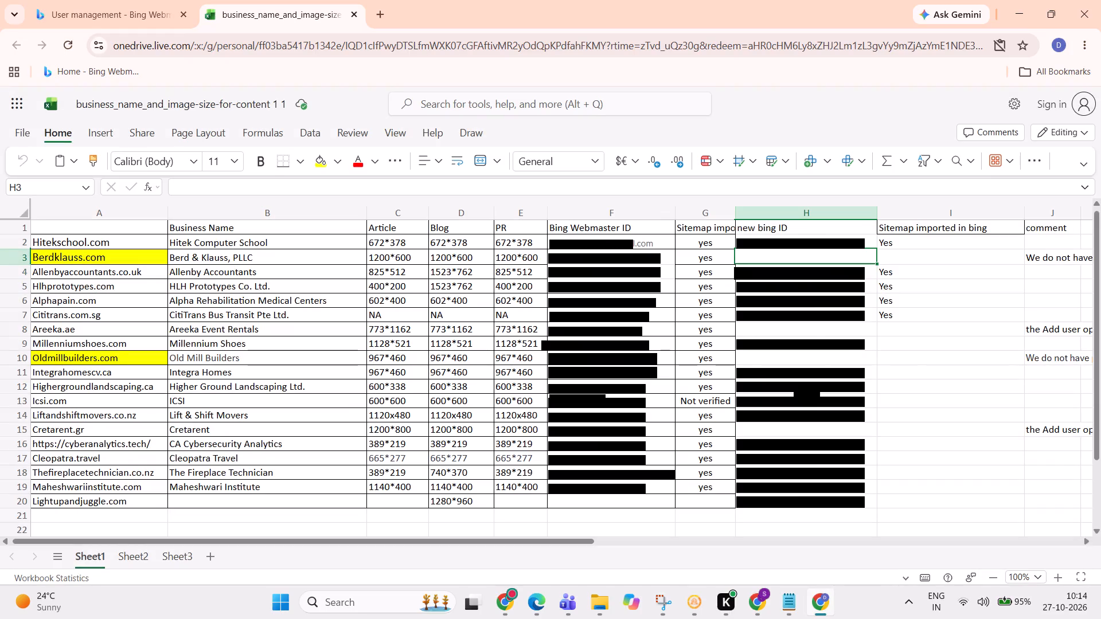
{"action": "key", "text": "Down"}
{"action": "key", "text": "ctrl+c"}
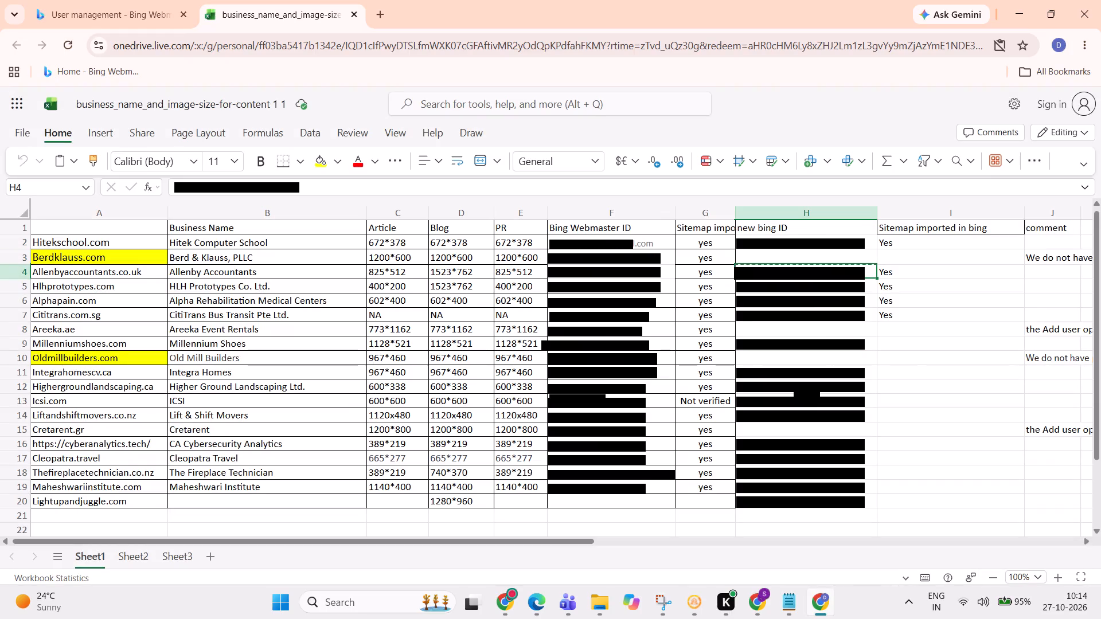
{"action": "key", "text": "Up"}
{"action": "key", "text": "ctrl+v"}
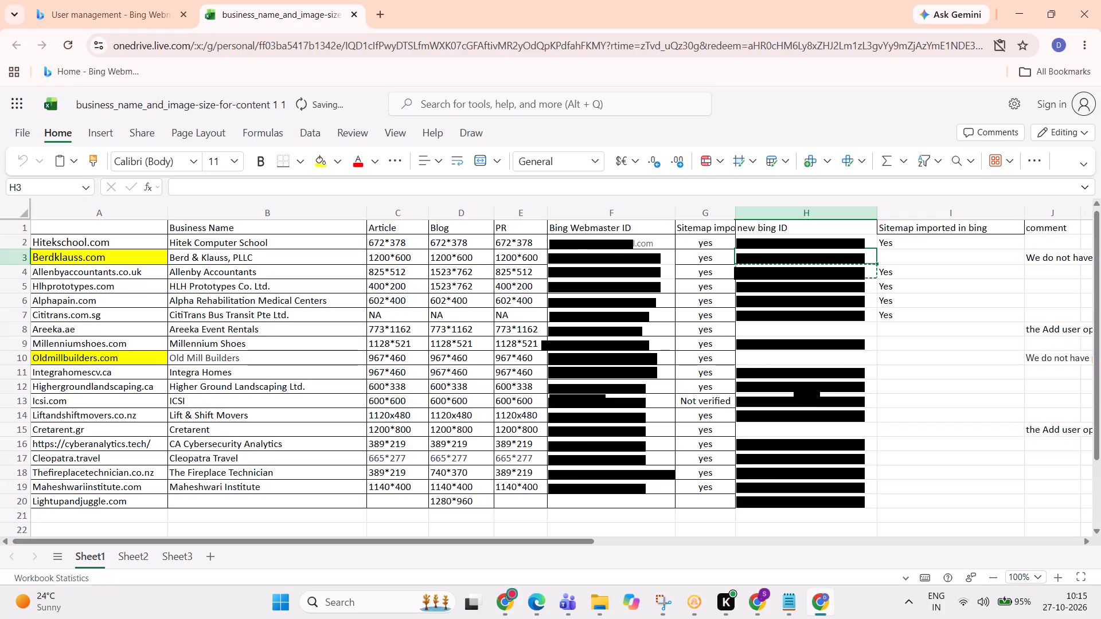
Change the fill colour of the Berdklauss.com cell to white.
{"action": "left_click", "coordinate": [146, 259]}
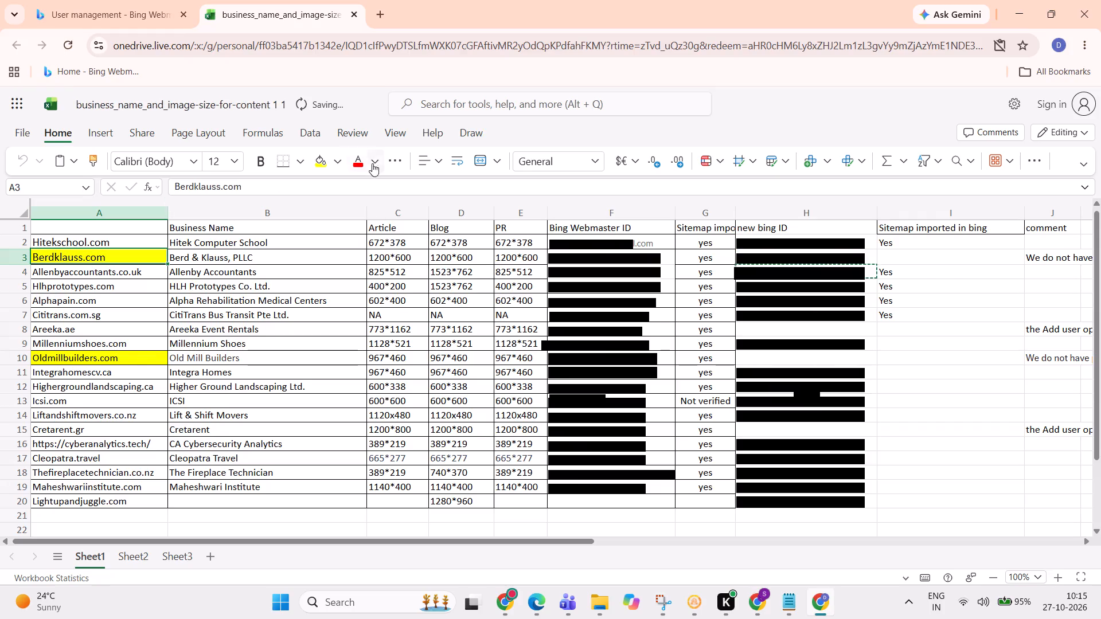
{"action": "left_click", "coordinate": [334, 160]}
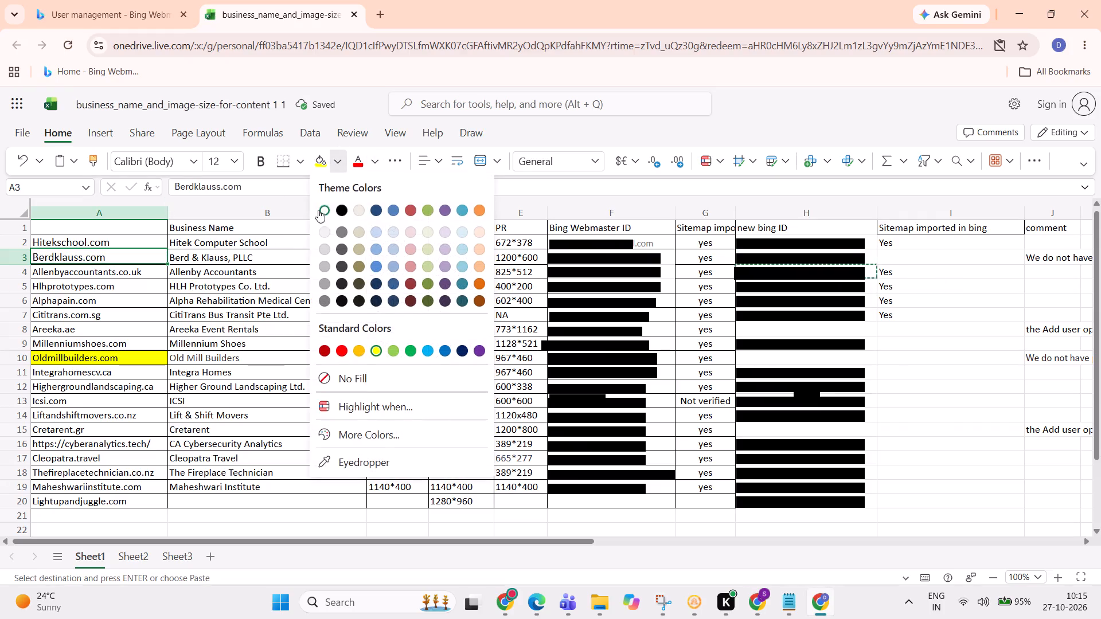
{"action": "left_click", "coordinate": [319, 210]}
Delete the comment about missing permission to add the user from the Berdklauss.com row.
{"action": "left_click", "coordinate": [1045, 257]}
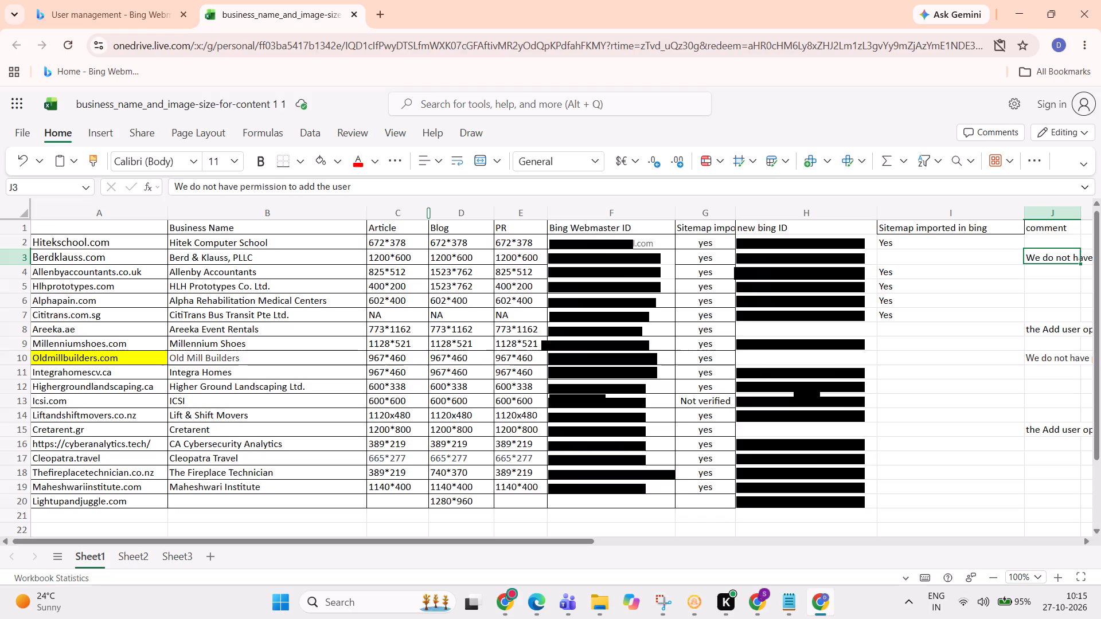
{"action": "key", "text": "Delete"}
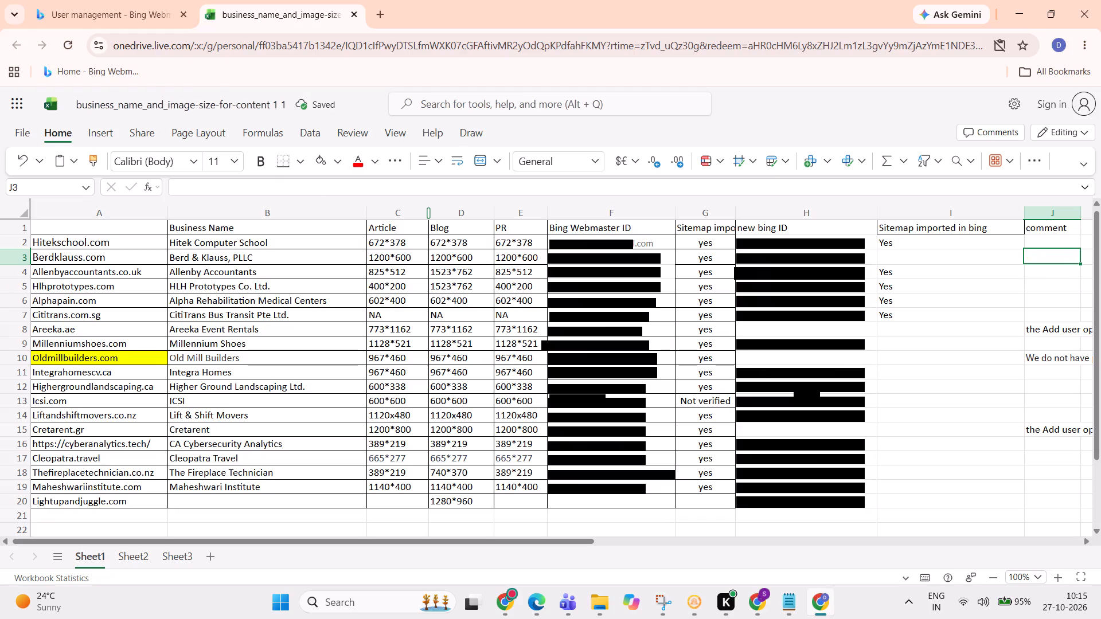
Replace the comment in the Oldmillbuilders.com row with "Campaign paused".
{"action": "left_click", "coordinate": [1044, 359]}
{"action": "type", "text": "Campiagn"}
{"action": "key", "text": "BackSpace"}
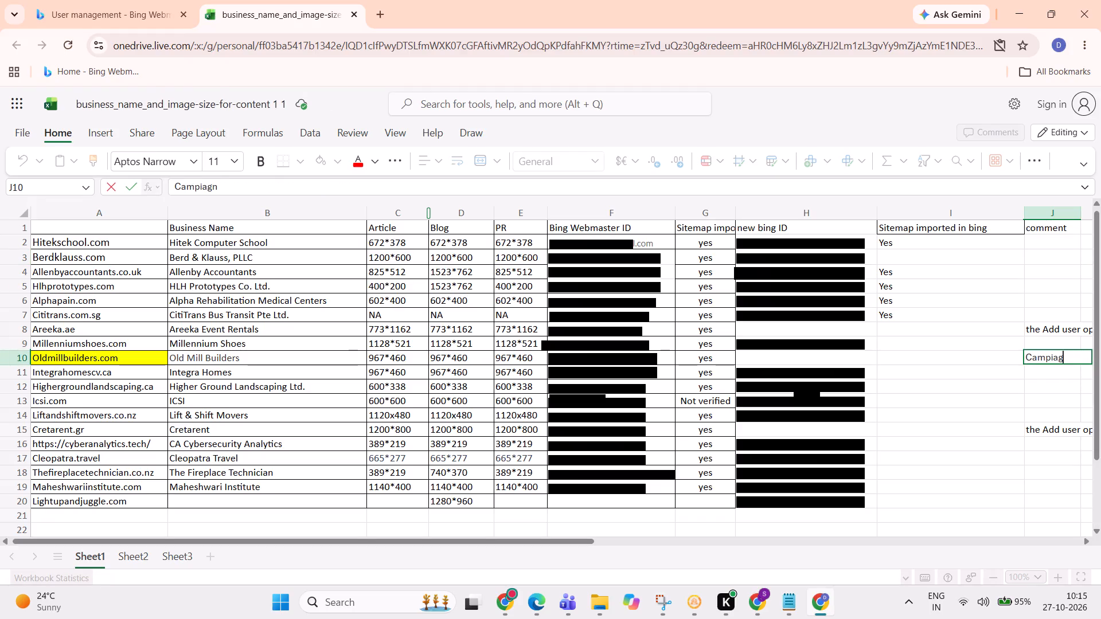
{"action": "key", "text": "BackSpace"}
{"action": "key", "text": "BackSpace"}
{"action": "key", "text": "BackSpace"}
{"action": "type", "text": "aign paused"}
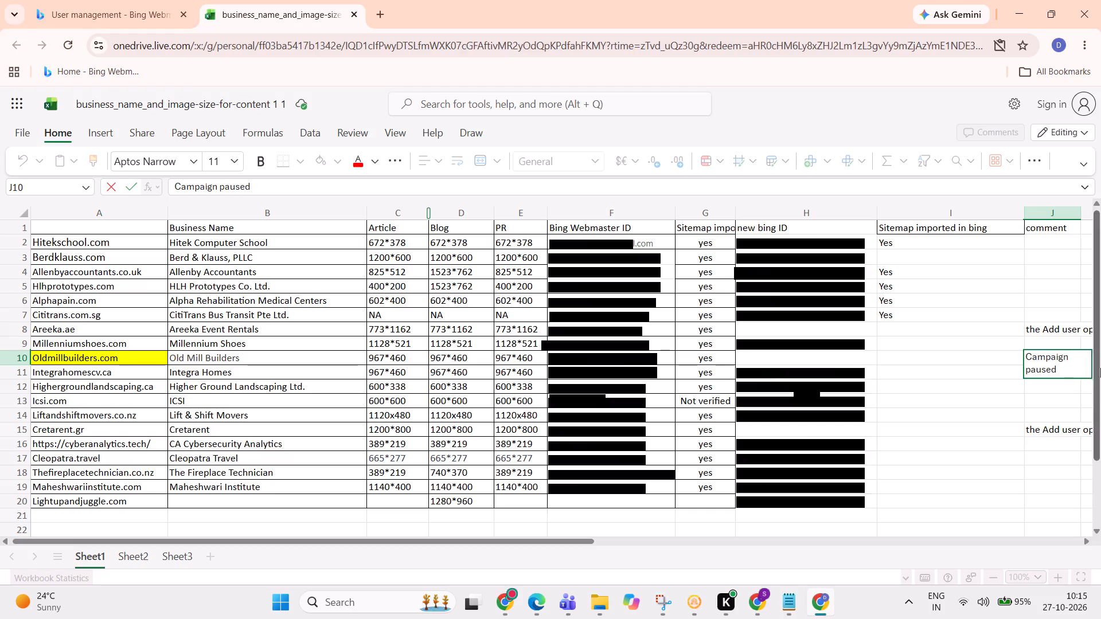
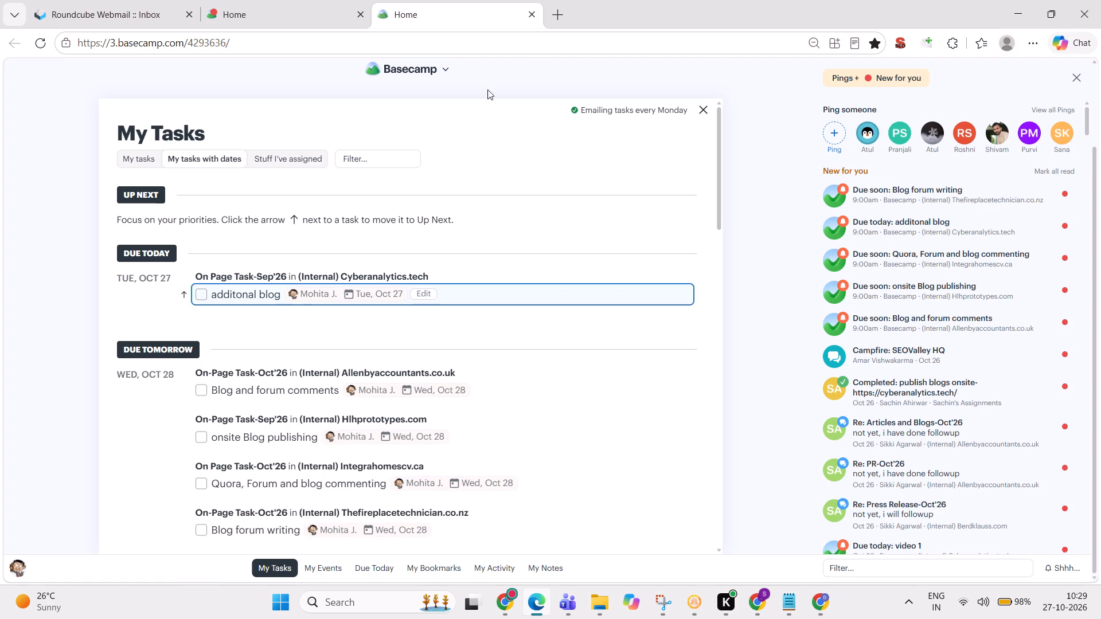
Switch to Chrome, open the English version of cyberanalytics.tech in a new tab, and check the newest posts on its blog page.
{"action": "left_click", "coordinate": [511, 605]}
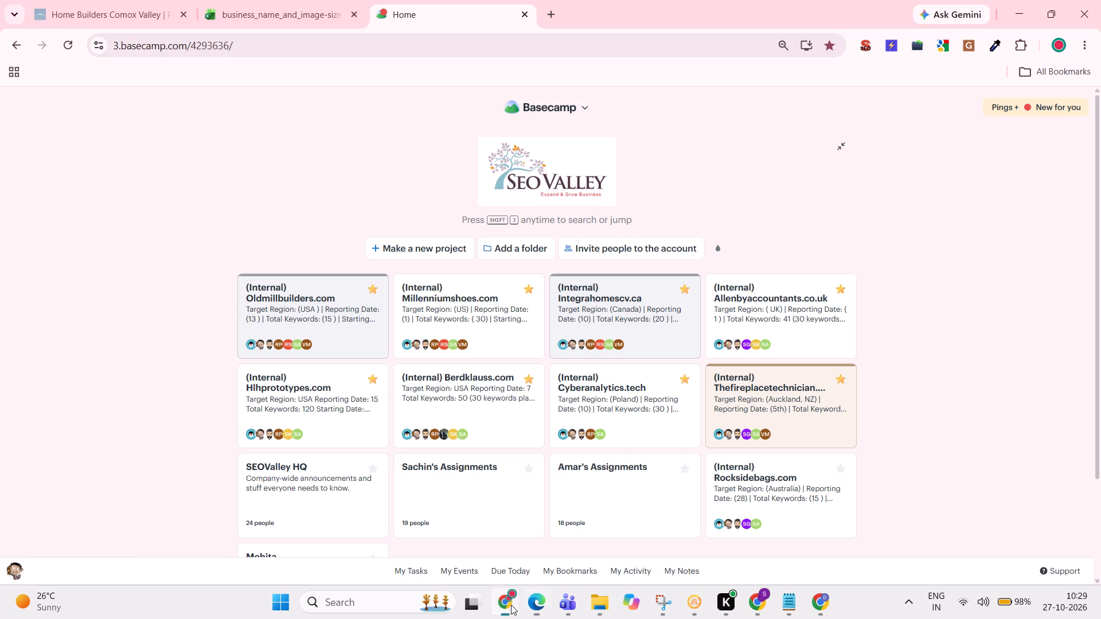
{"action": "left_click", "coordinate": [549, 21]}
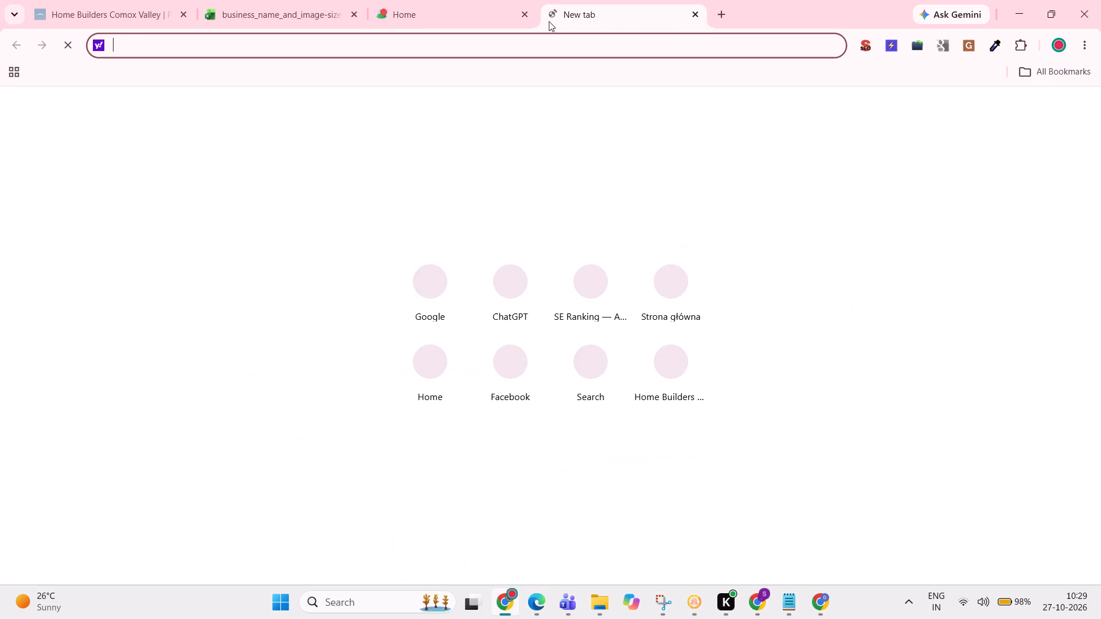
{"action": "type", "text": "ct"}
{"action": "key", "text": "BackSpace"}
{"action": "type", "text": "yb"}
{"action": "key", "text": "Return"}
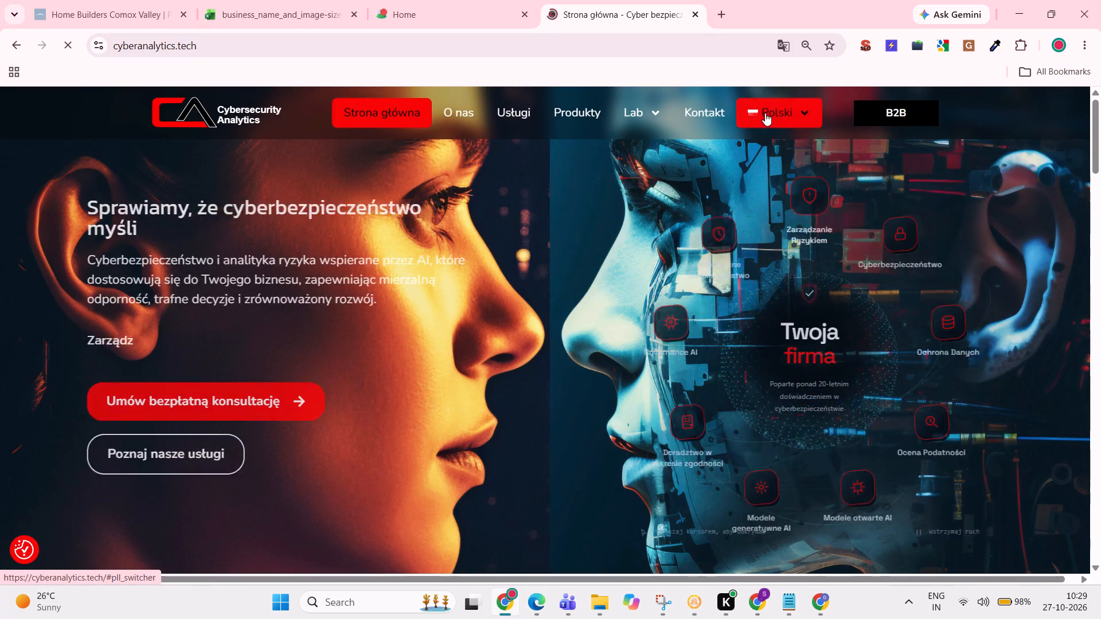
{"action": "left_click", "coordinate": [789, 181]}
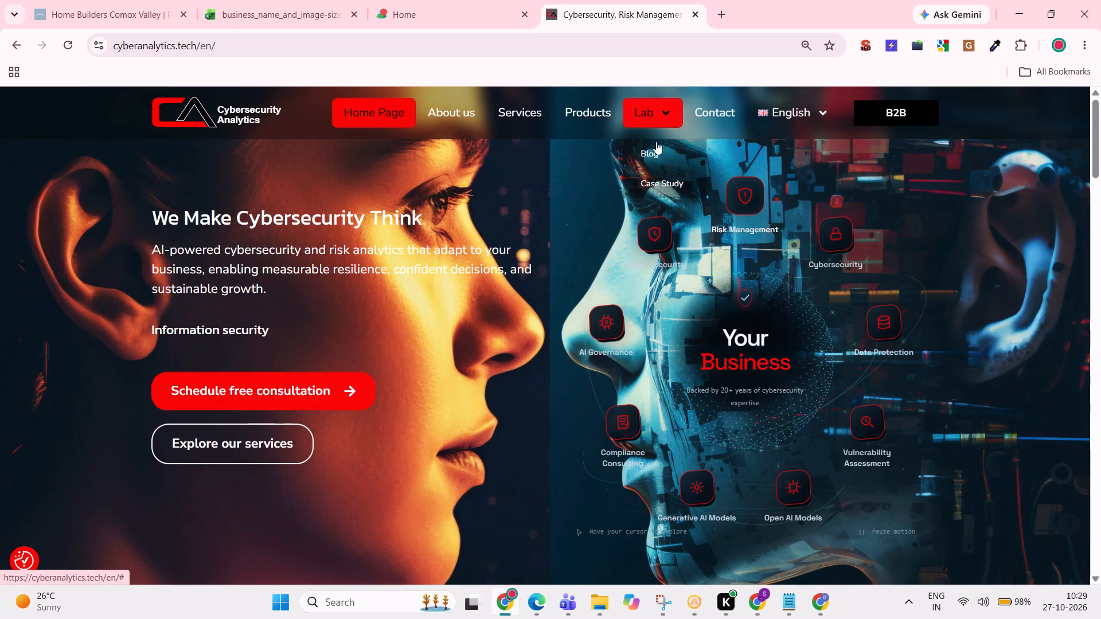
{"action": "left_click", "coordinate": [658, 147]}
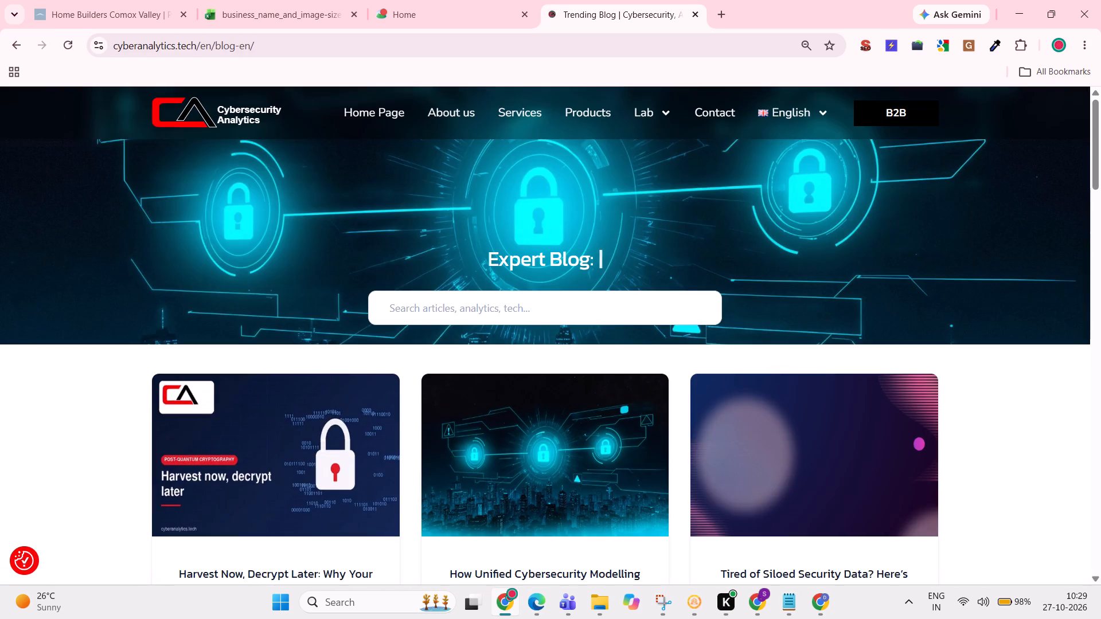
{"action": "scroll", "coordinate": [573, 311], "scroll_direction": "down", "scroll_amount": 2}
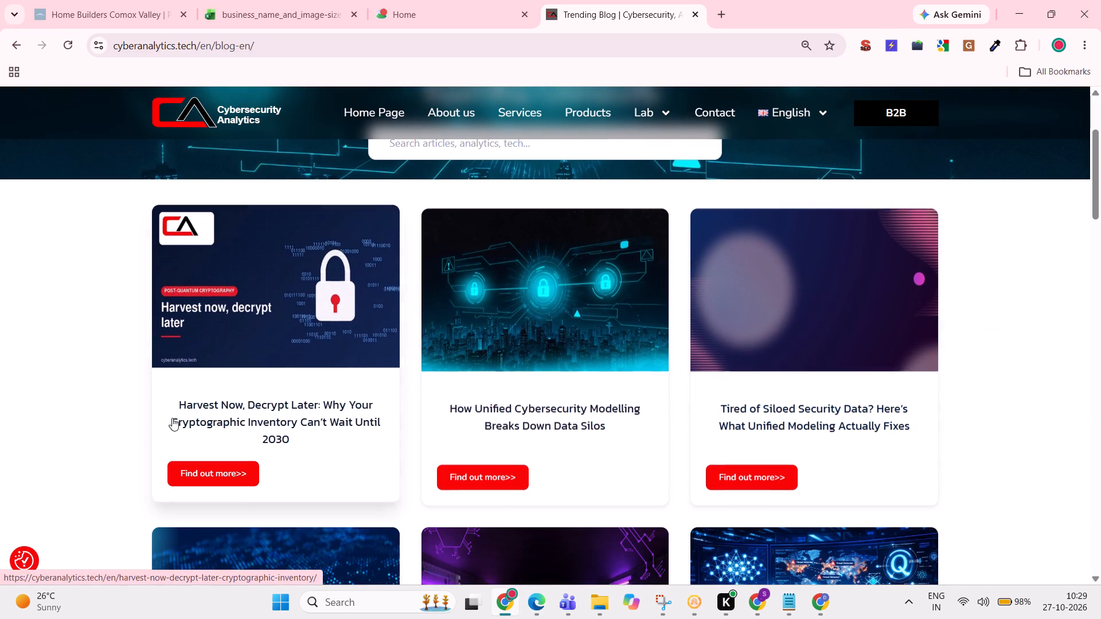
{"action": "scroll", "coordinate": [124, 432], "scroll_direction": "right", "scroll_amount": 2}
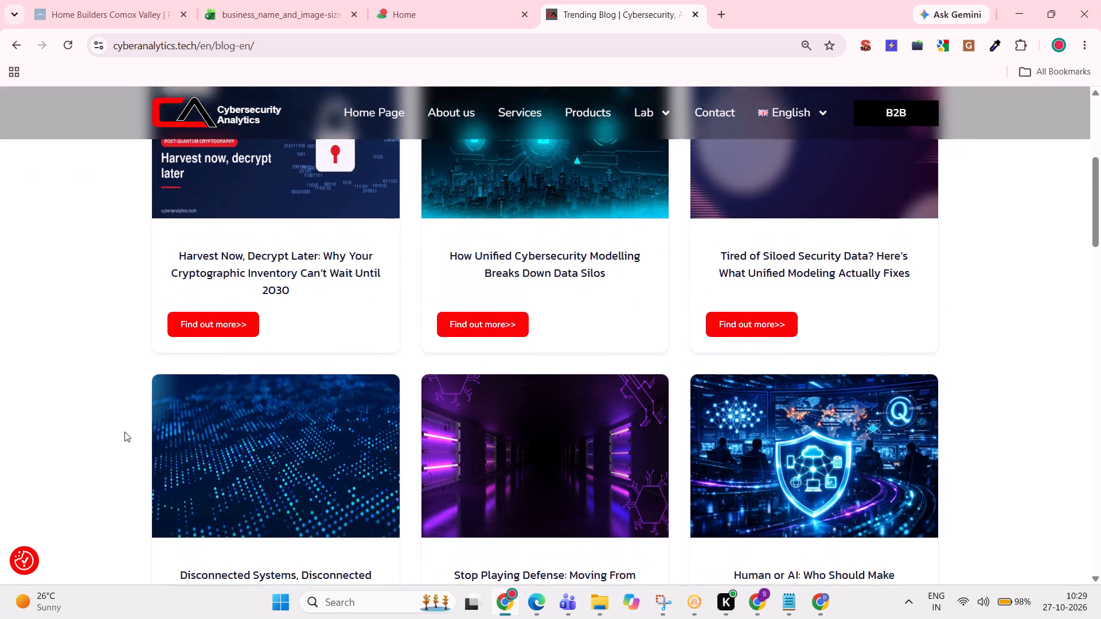
{"action": "scroll", "coordinate": [124, 432], "scroll_direction": "right", "scroll_amount": 1}
Switch to Edge and read the "Additional Content shared by client - Oct'26" message in the Cyberanalytics.tech Basecamp project.
{"action": "left_click", "coordinate": [594, 604]}
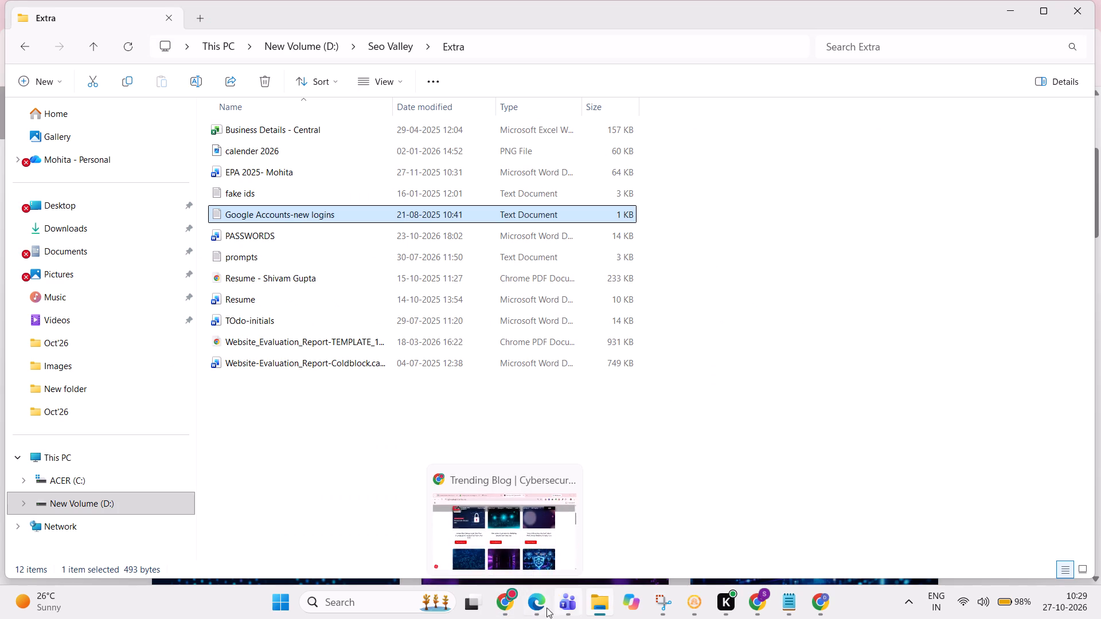
{"action": "left_click", "coordinate": [543, 607]}
{"action": "left_click", "coordinate": [241, 0]}
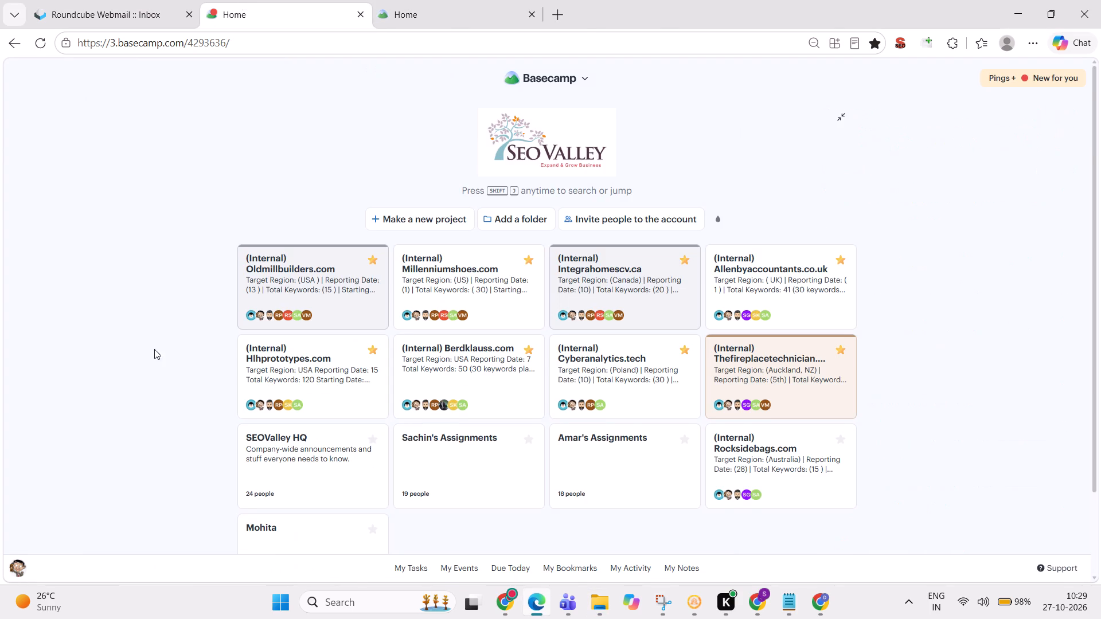
{"action": "scroll", "coordinate": [159, 369], "scroll_direction": "down", "scroll_amount": 1}
{"action": "left_click", "coordinate": [596, 325]}
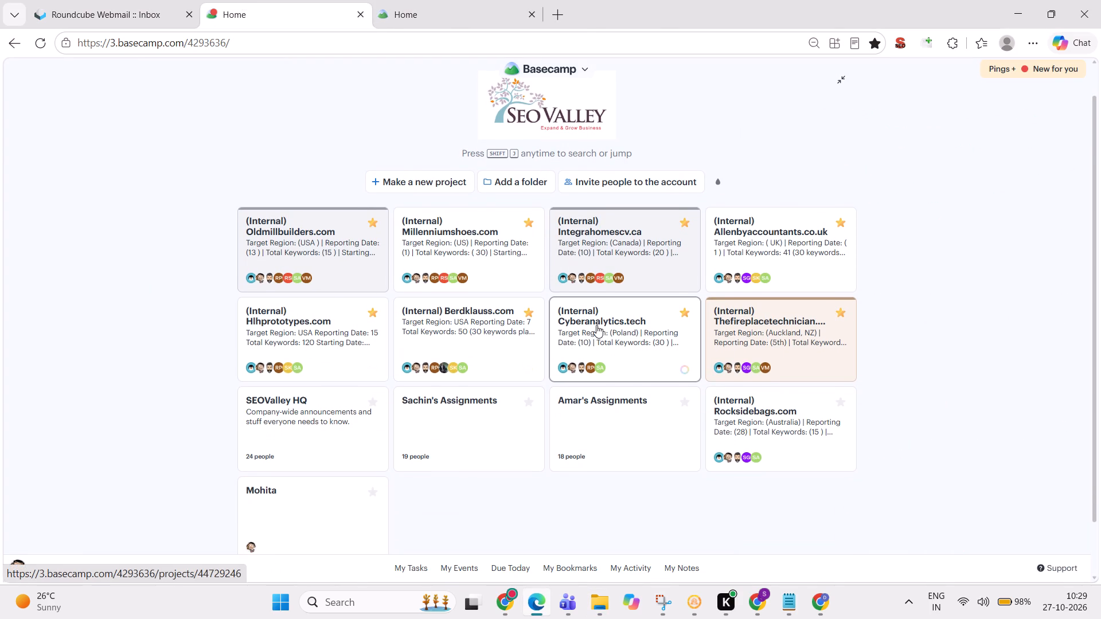
{"action": "left_click", "coordinate": [327, 316]}
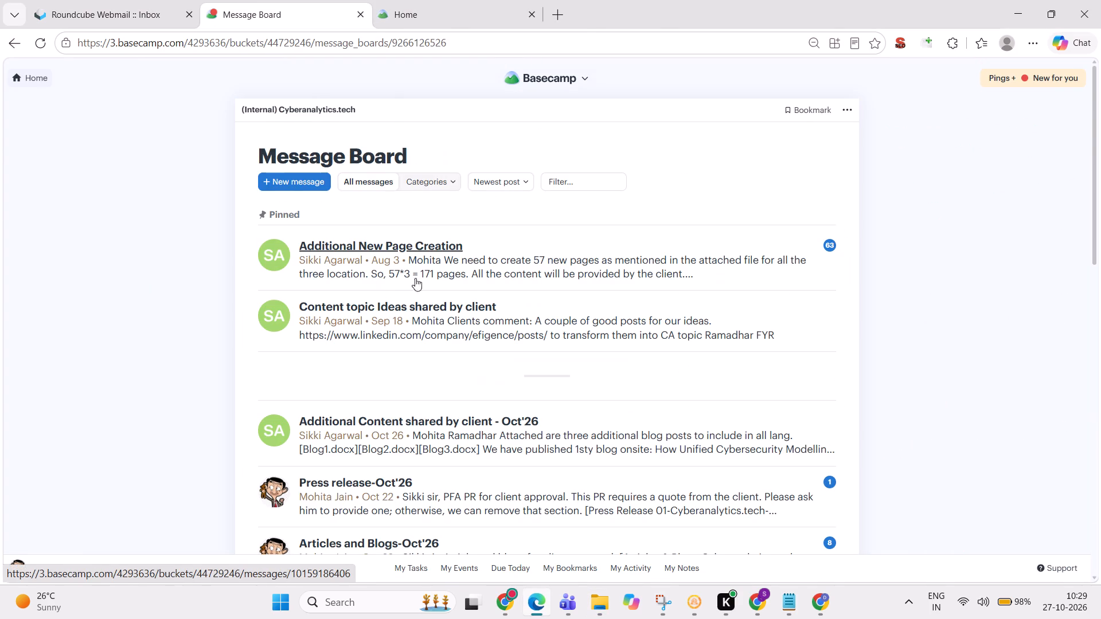
{"action": "left_click", "coordinate": [434, 451]}
{"action": "scroll", "coordinate": [434, 451], "scroll_direction": "down", "scroll_amount": 1}
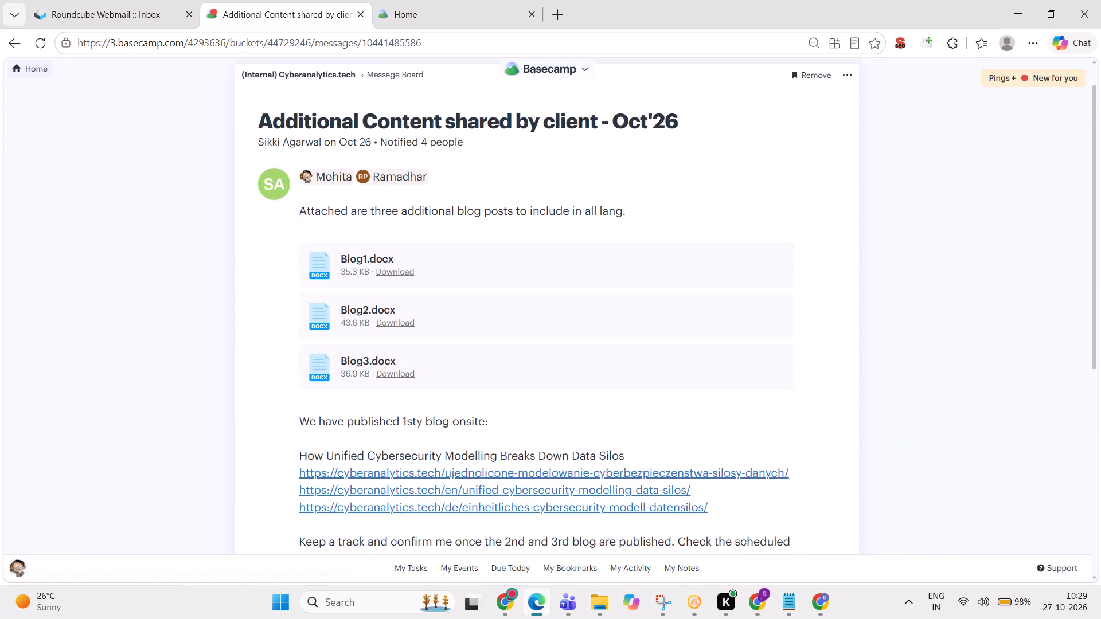
{"action": "scroll", "coordinate": [434, 451], "scroll_direction": "down", "scroll_amount": 1}
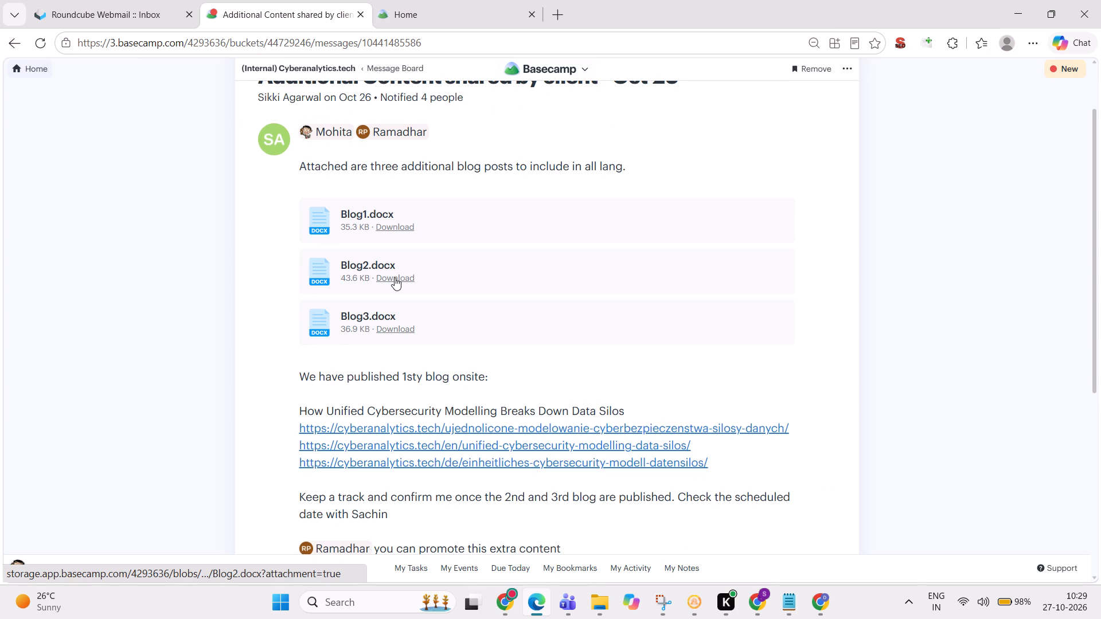
Download the Blog2.docx attachment from the message and open it in Word from its download folder.
{"action": "left_click", "coordinate": [395, 277]}
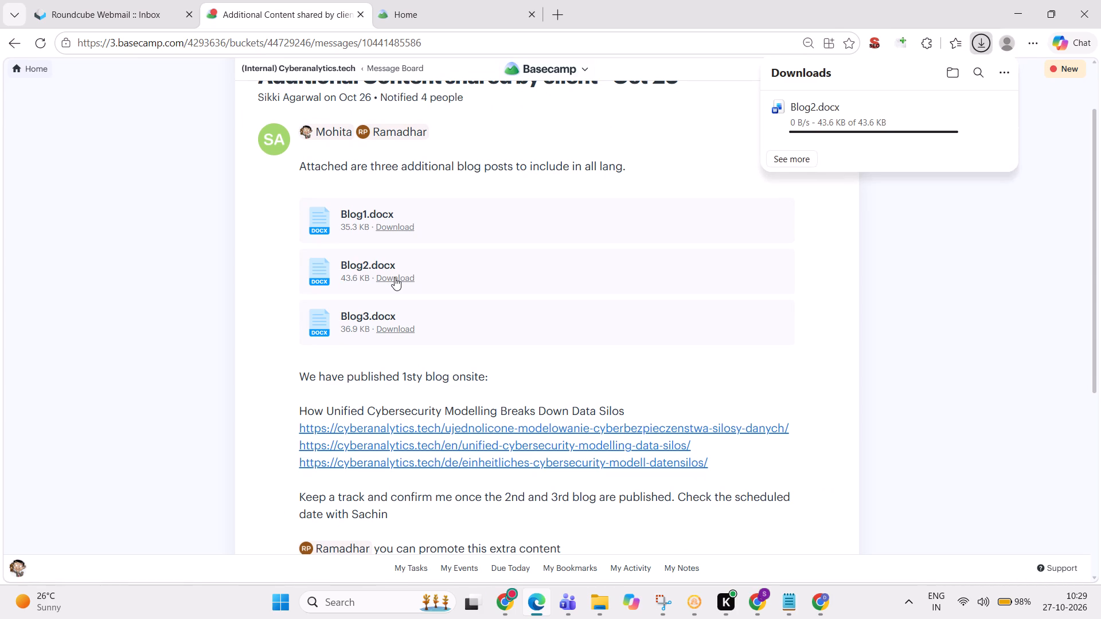
{"action": "left_click", "coordinate": [964, 113]}
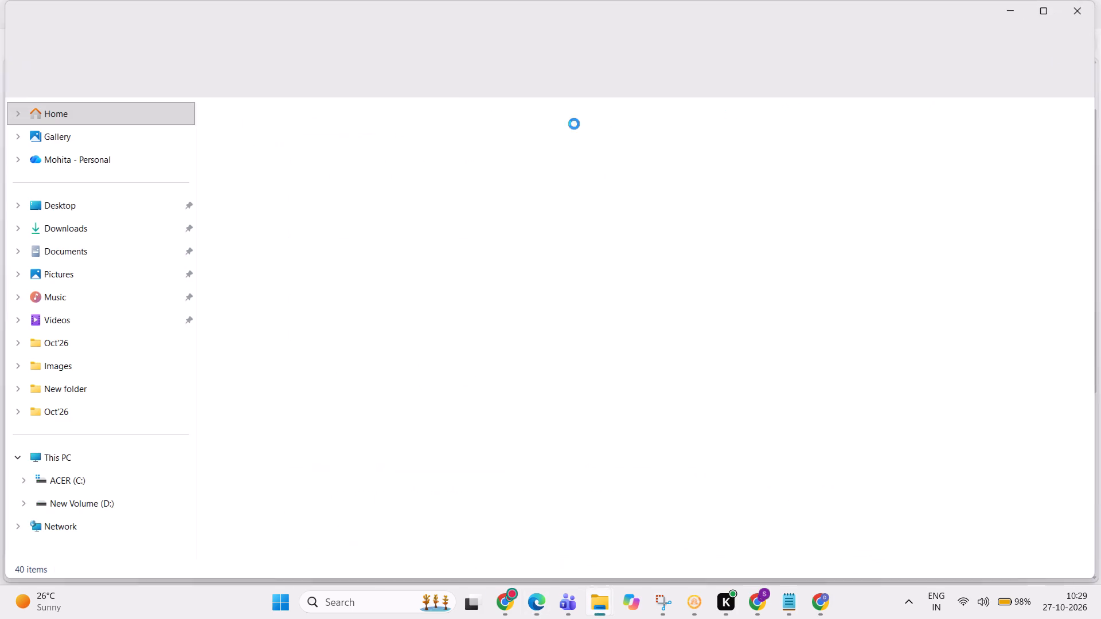
{"action": "double_click", "coordinate": [268, 149]}
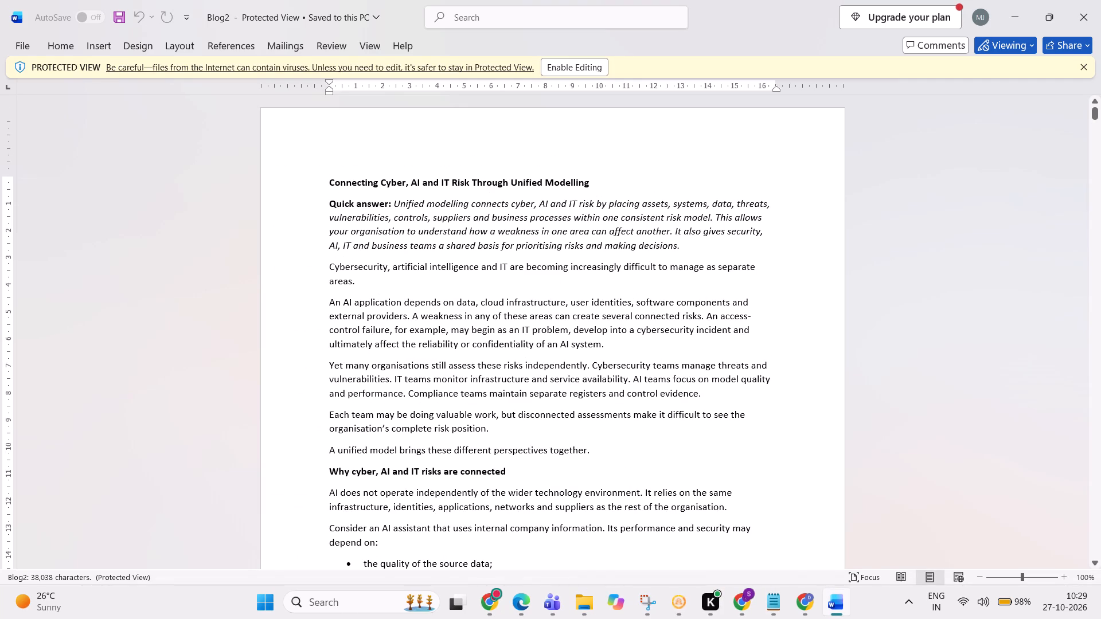
Switch to Chrome and check the Cyberanalytics English blog list for the article in Blog2.docx.
{"action": "left_click", "coordinate": [489, 600]}
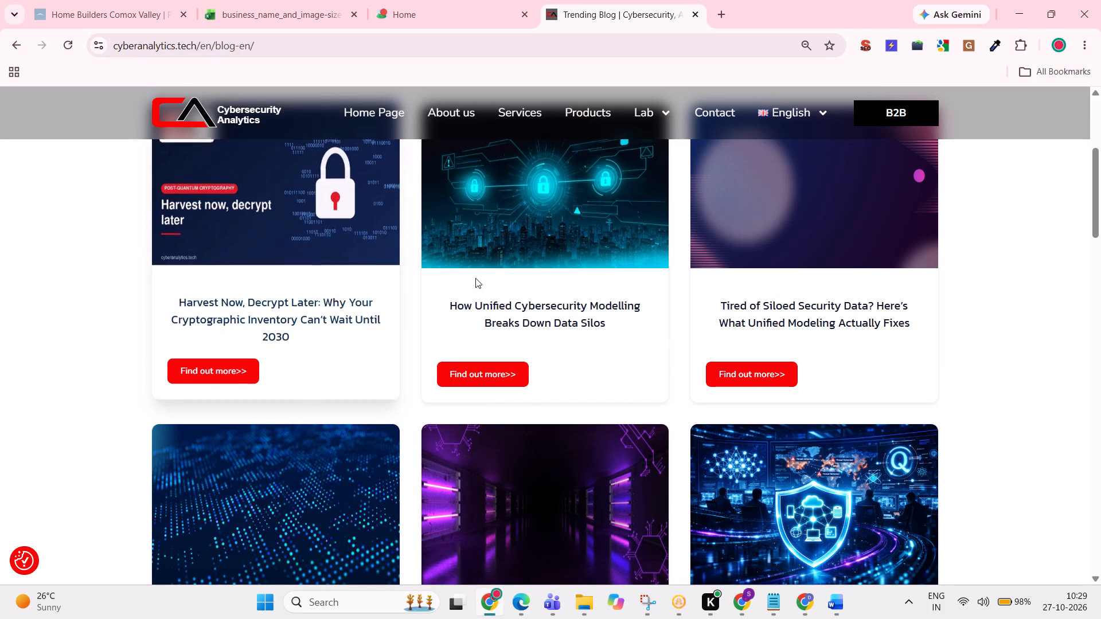
{"action": "scroll", "coordinate": [484, 279], "scroll_direction": "up", "scroll_amount": 1}
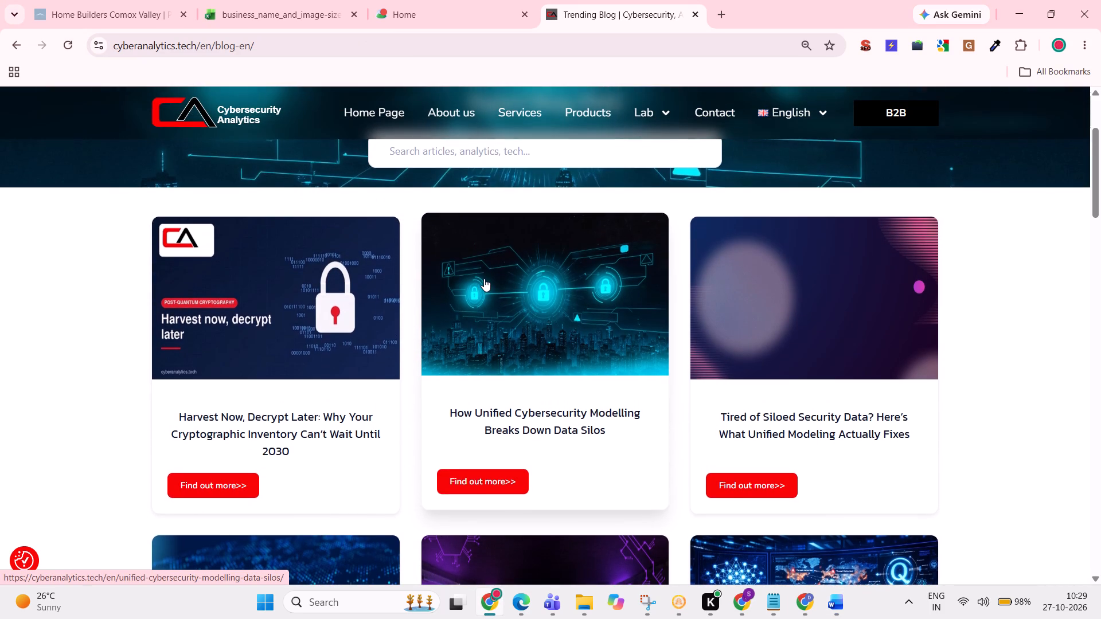
{"action": "scroll", "coordinate": [484, 279], "scroll_direction": "up", "scroll_amount": 1}
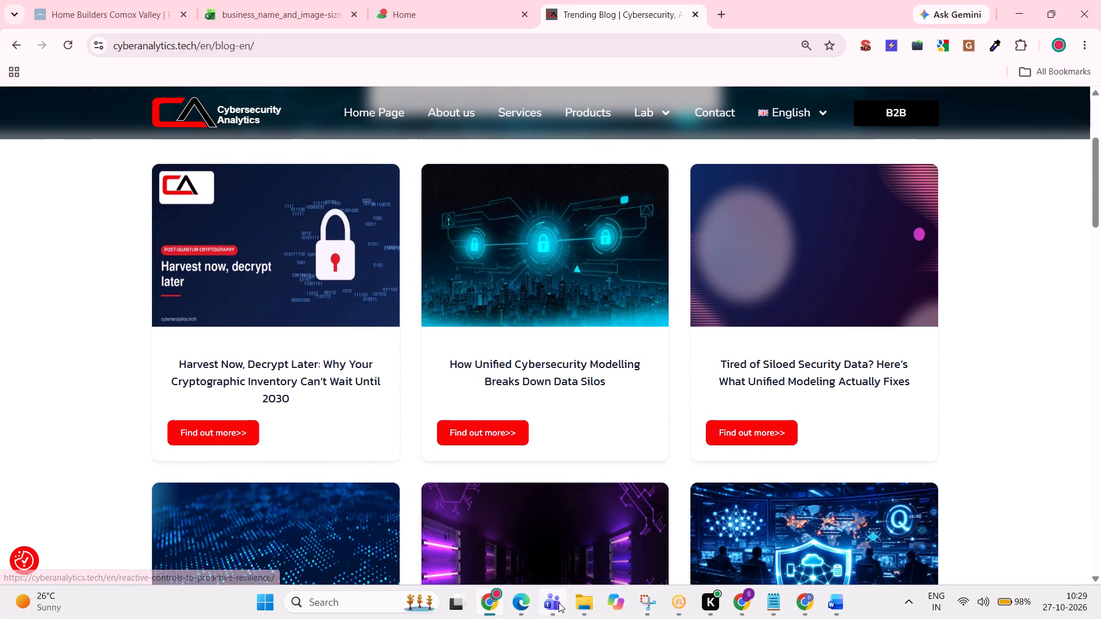
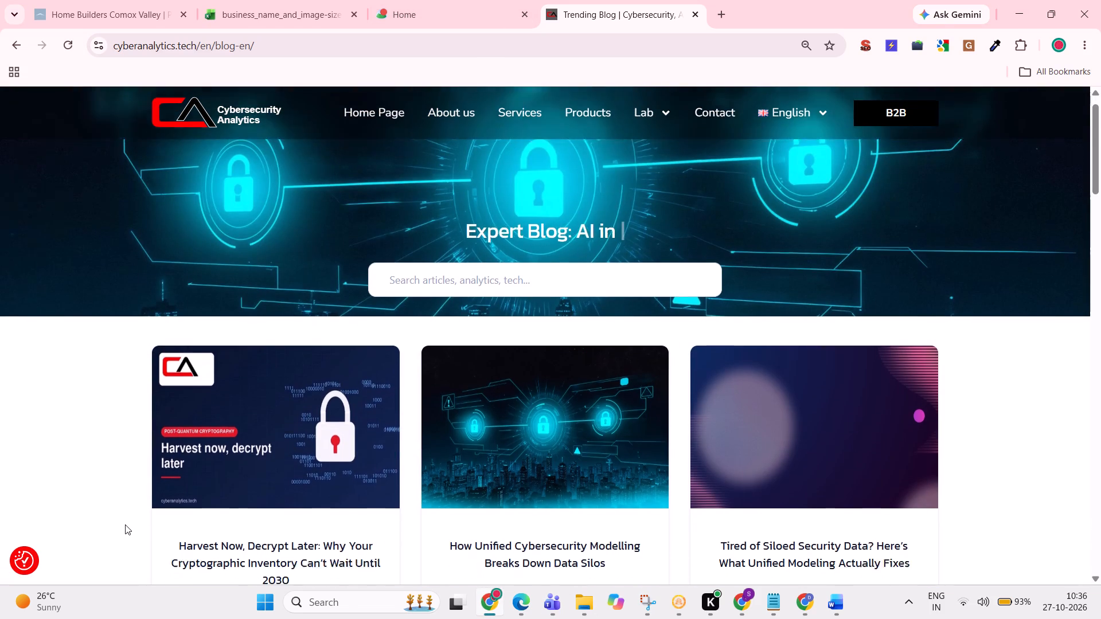
Open the "How Unified Cybersecurity Modelling Breaks Down Data Silos" article from the English blog list and compare it with Blog2.docx in Word.
{"action": "scroll", "coordinate": [125, 524], "scroll_direction": "down", "scroll_amount": 1}
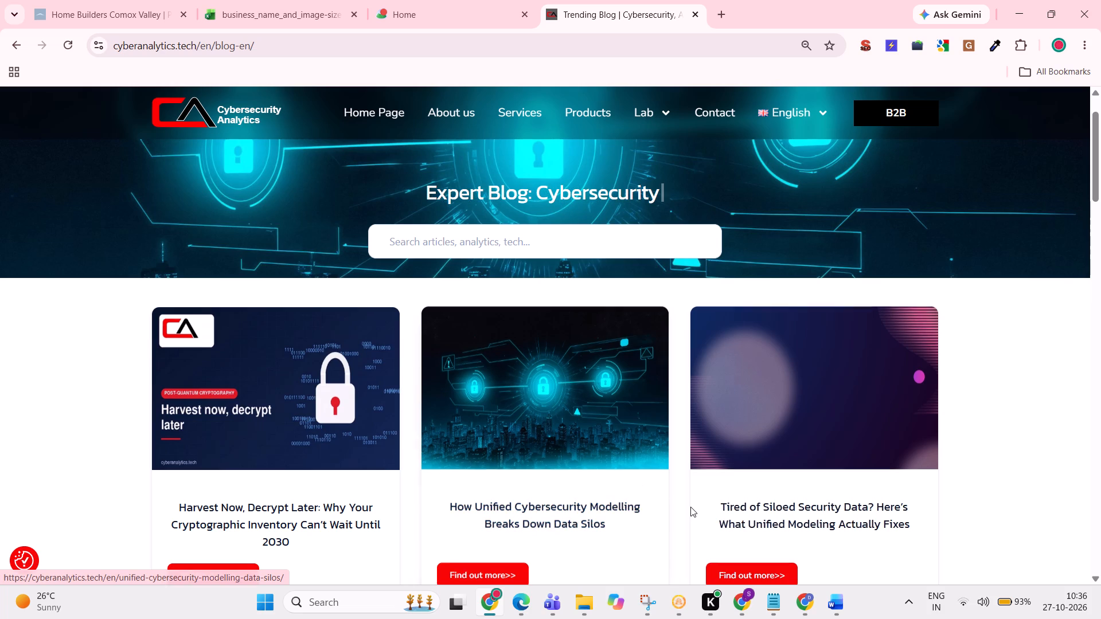
{"action": "scroll", "coordinate": [690, 507], "scroll_direction": "down", "scroll_amount": 2}
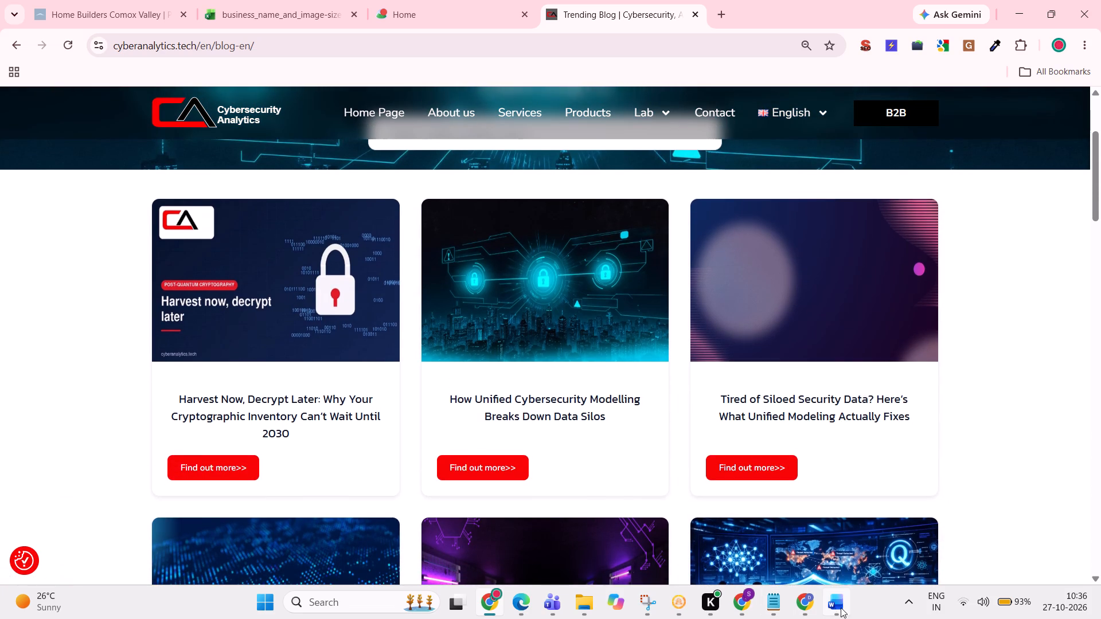
{"action": "left_click", "coordinate": [841, 608]}
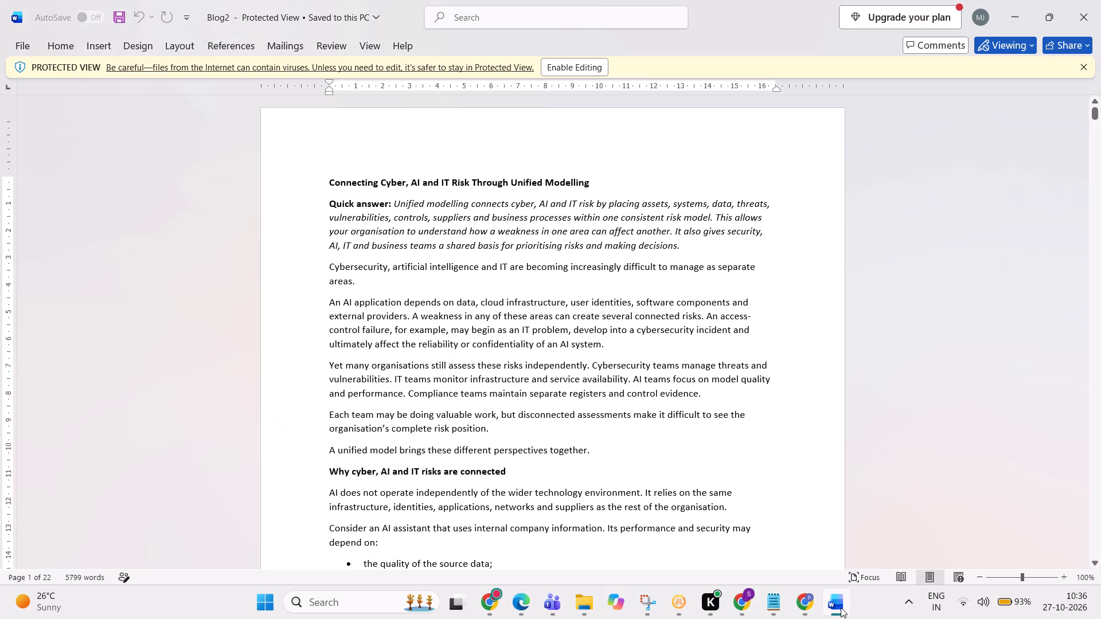
{"action": "left_click", "coordinate": [841, 608]}
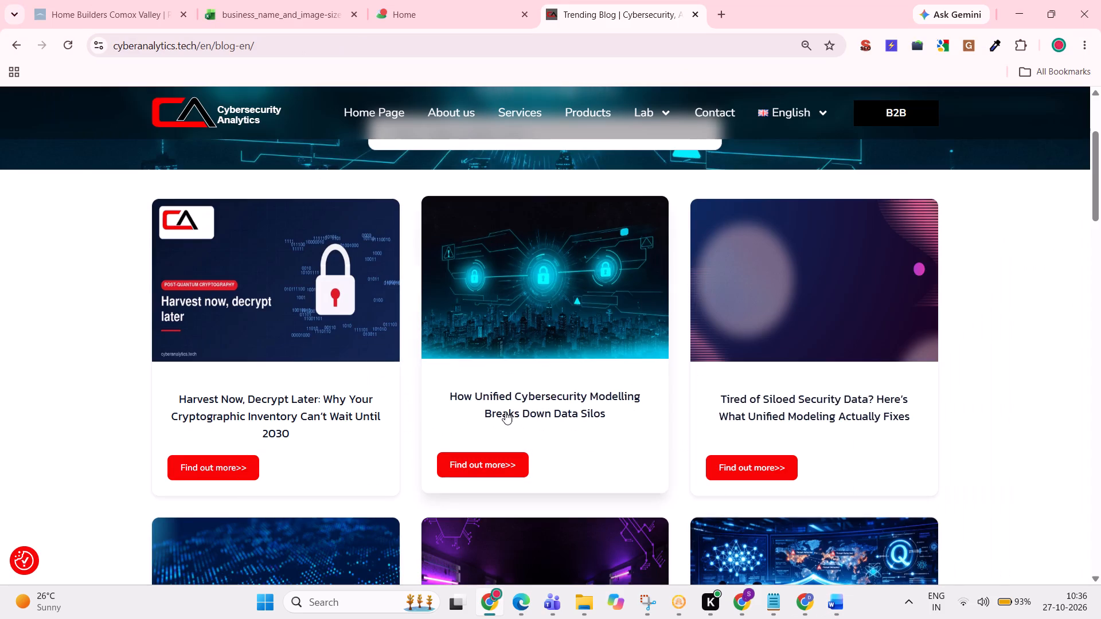
{"action": "left_click", "coordinate": [505, 412]}
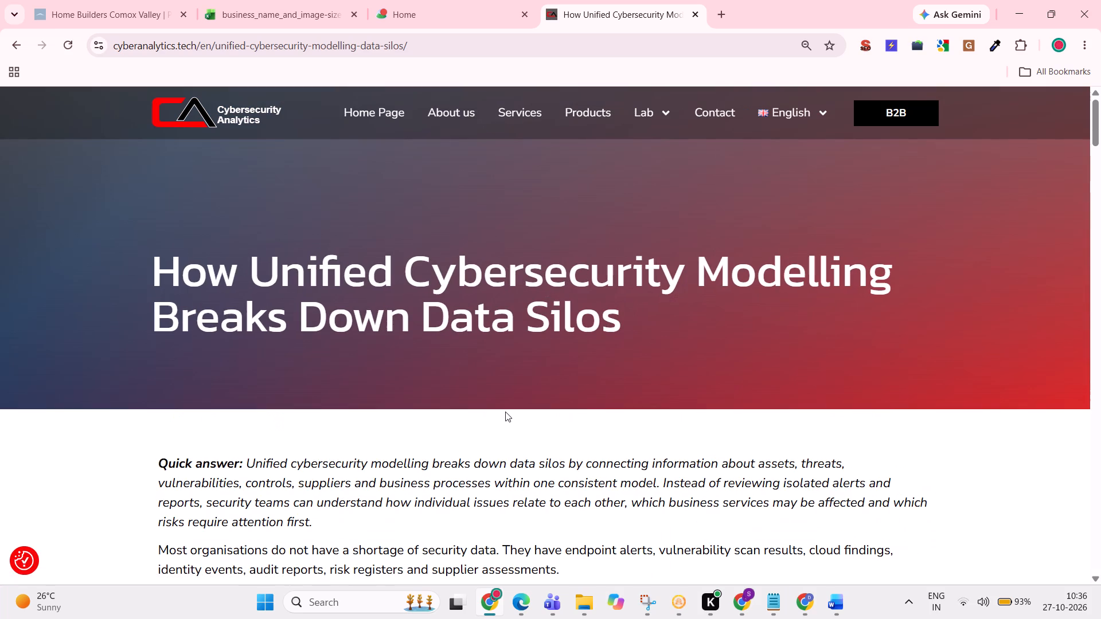
{"action": "key", "text": "alt+Tab"}
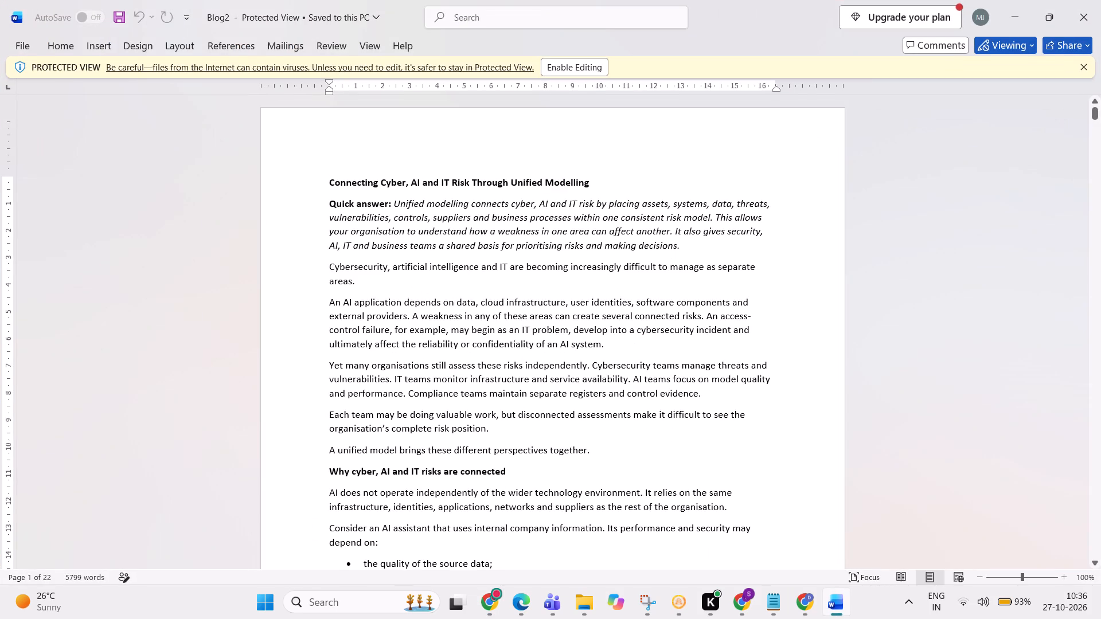
{"action": "scroll", "coordinate": [637, 343], "scroll_direction": "down", "scroll_amount": 1}
{"action": "left_click", "coordinate": [581, 606]}
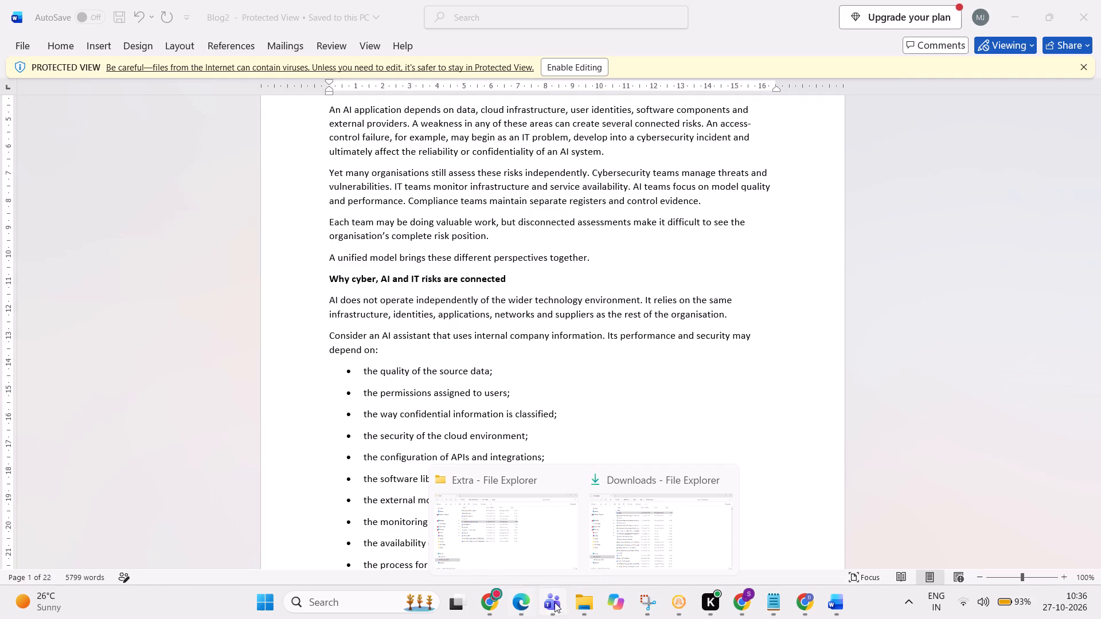
{"action": "left_click", "coordinate": [501, 606]}
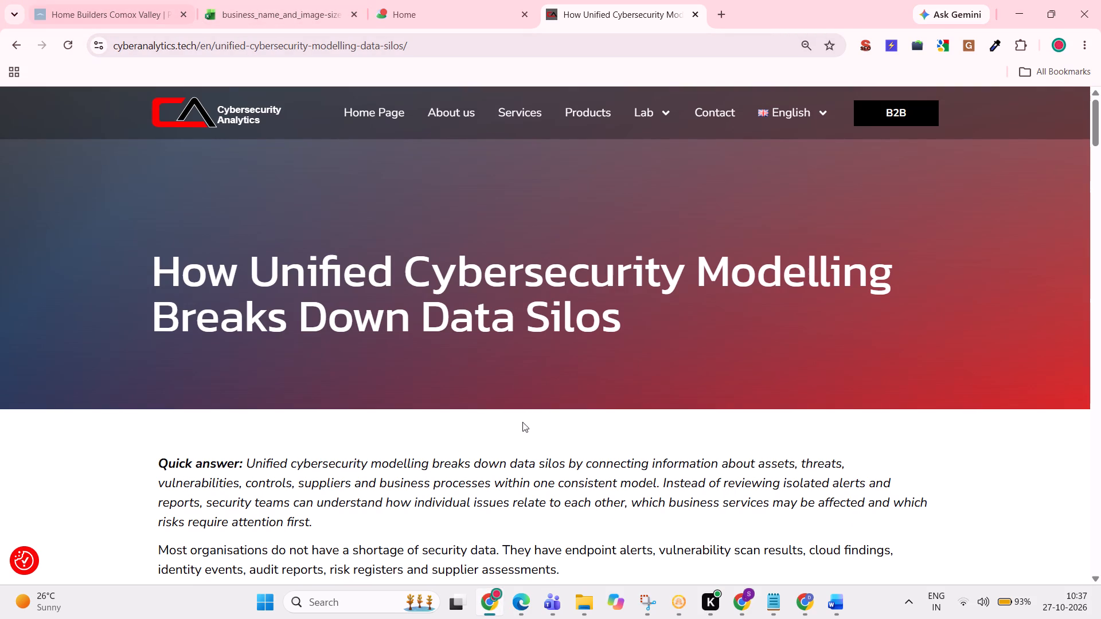
Switch to Edge, download the Blog3.docx attachment from the Basecamp message, and open it in Word from its download folder.
{"action": "left_click", "coordinate": [515, 609]}
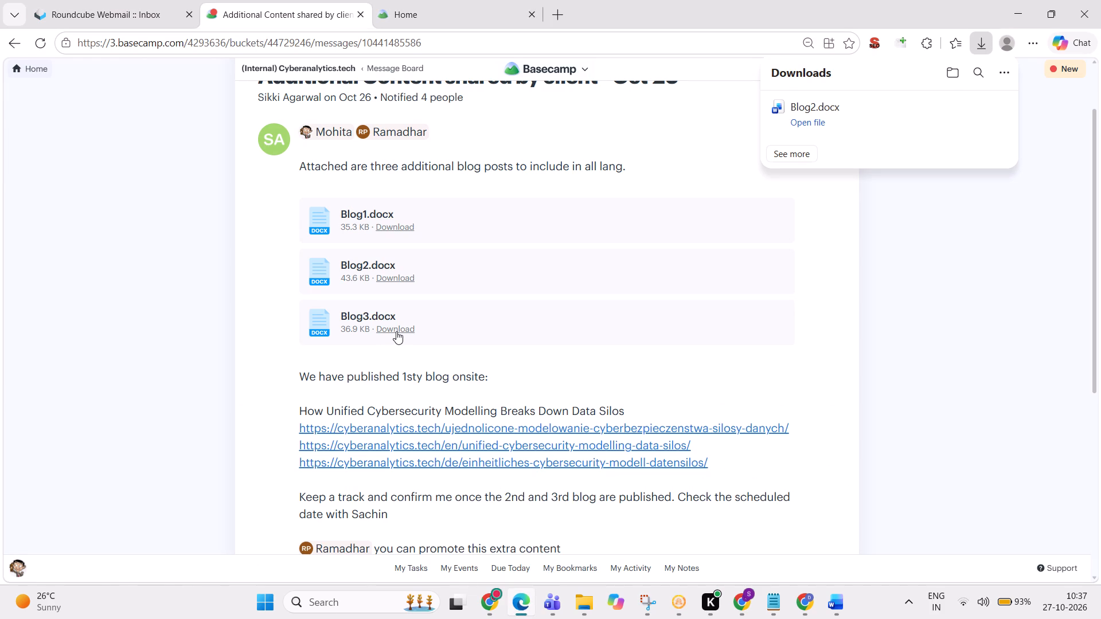
{"action": "left_click", "coordinate": [396, 330]}
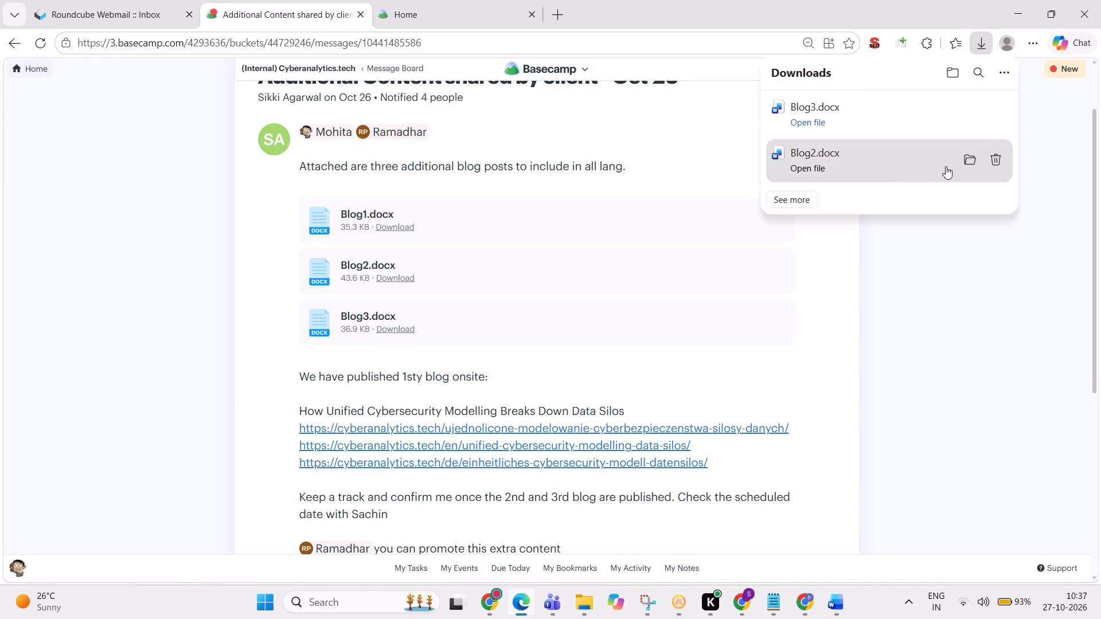
{"action": "left_click", "coordinate": [968, 106]}
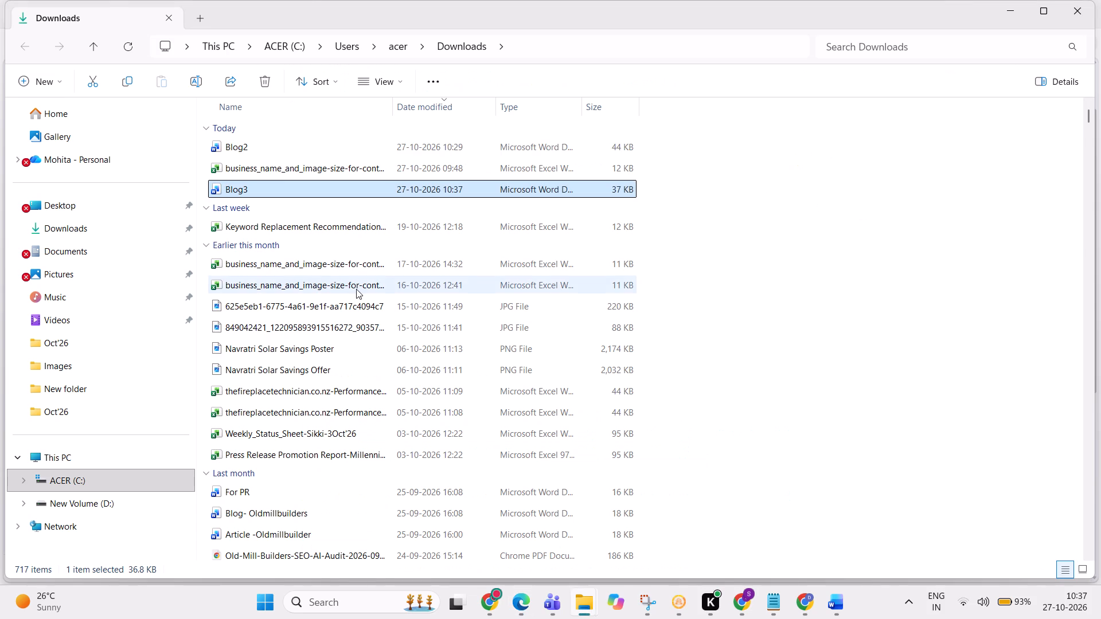
{"action": "double_click", "coordinate": [309, 186]}
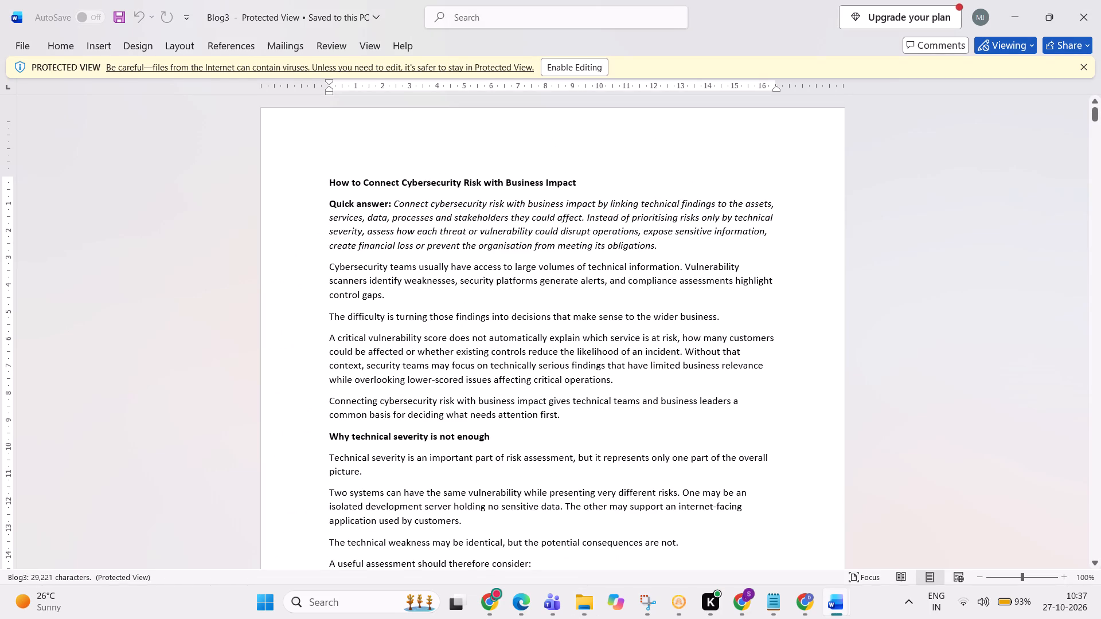
Switch to Chrome, go to the business_name_and_image-size-for-content spreadsheet, and close its tab.
{"action": "left_click", "coordinate": [495, 605]}
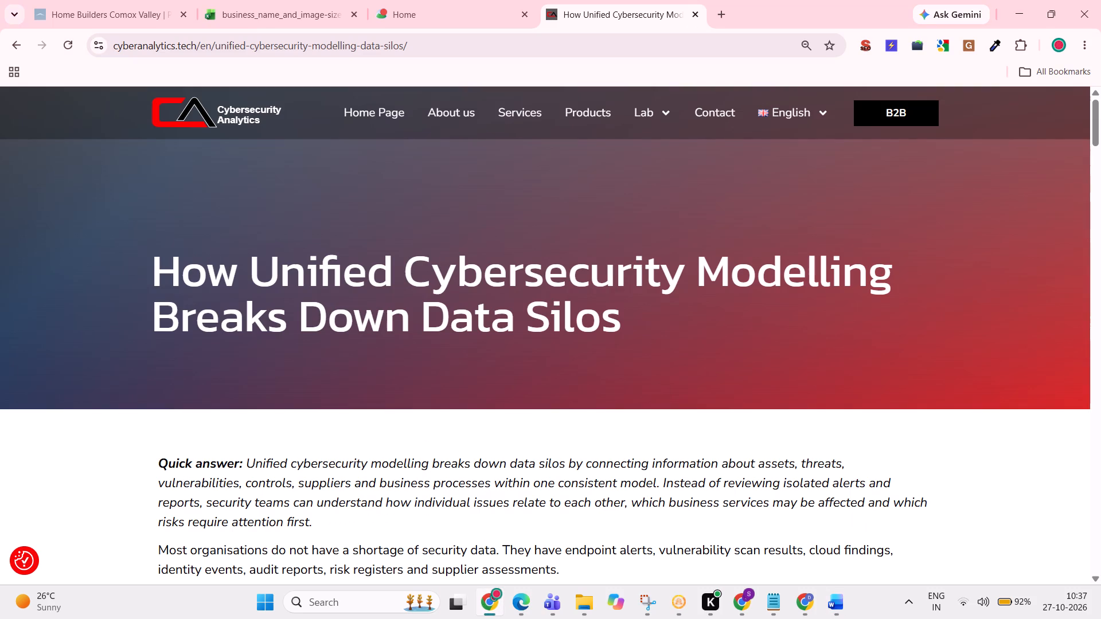
{"action": "left_click", "coordinate": [326, 0]}
{"action": "left_click", "coordinate": [137, 0]}
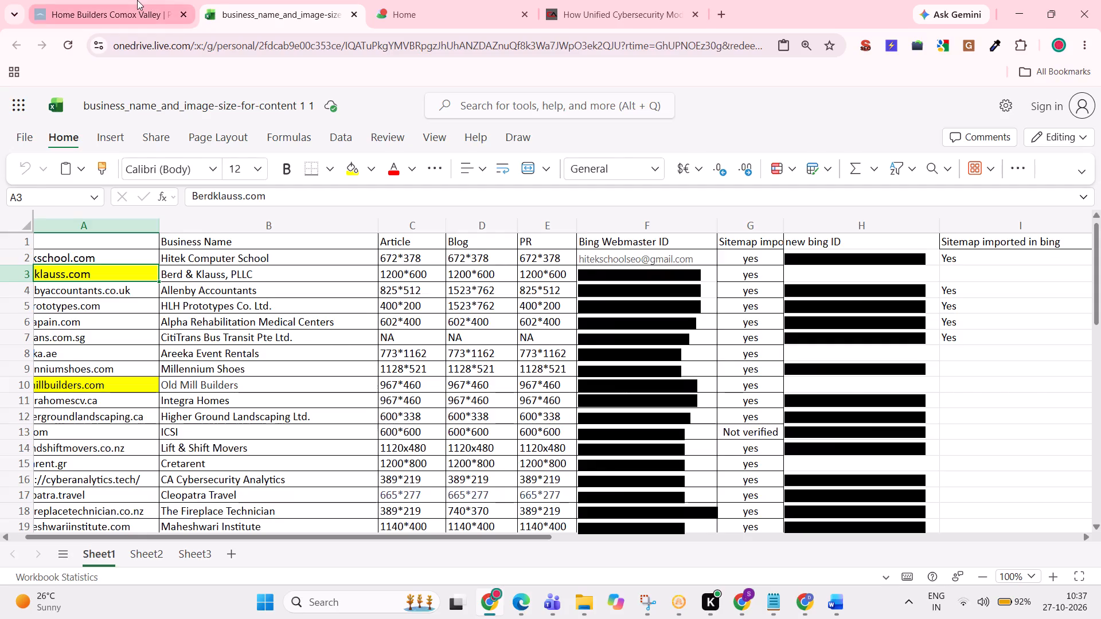
{"action": "left_click", "coordinate": [283, 0]}
{"action": "left_click", "coordinate": [356, 17]}
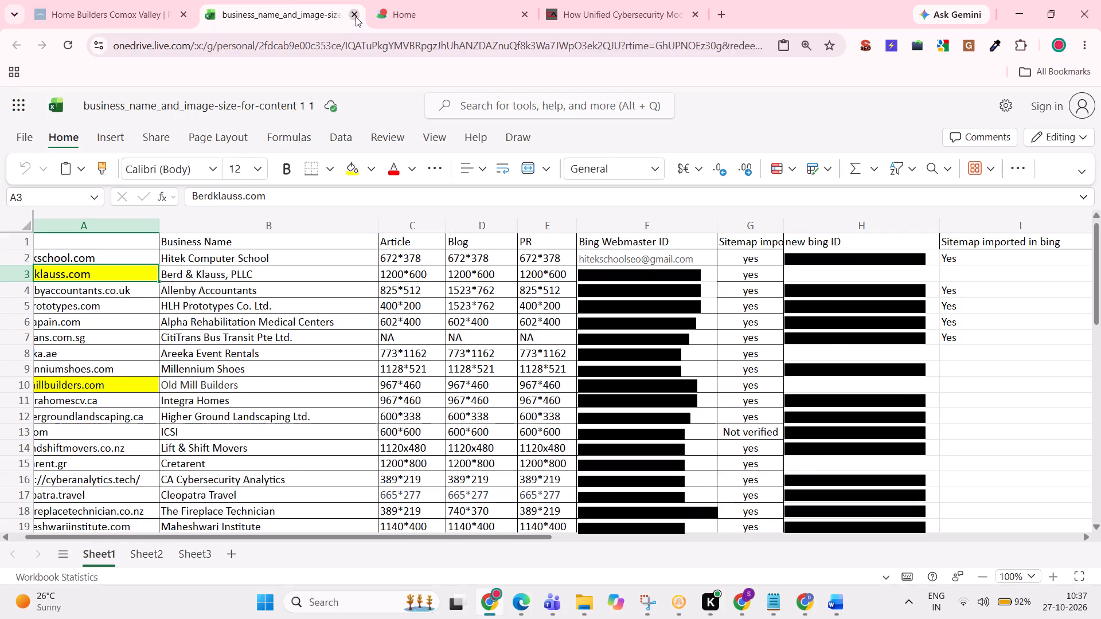
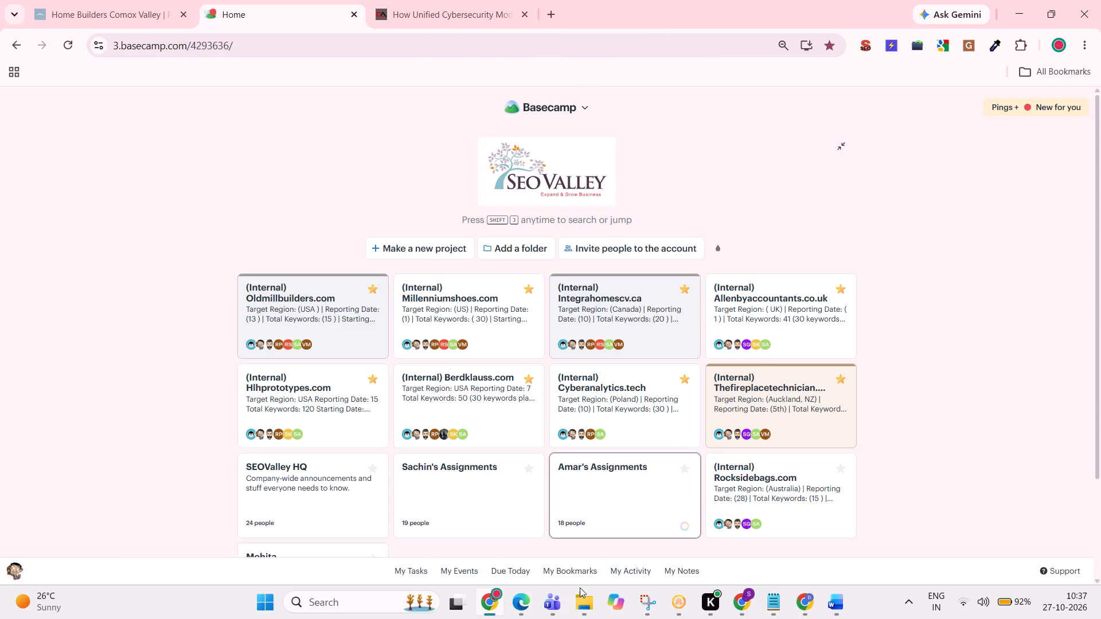
Switch to the Chrome window with Bing Webmaster Tools user management and examine the Sitemaps report for berdklauss.com.
{"action": "left_click", "coordinate": [506, 602]}
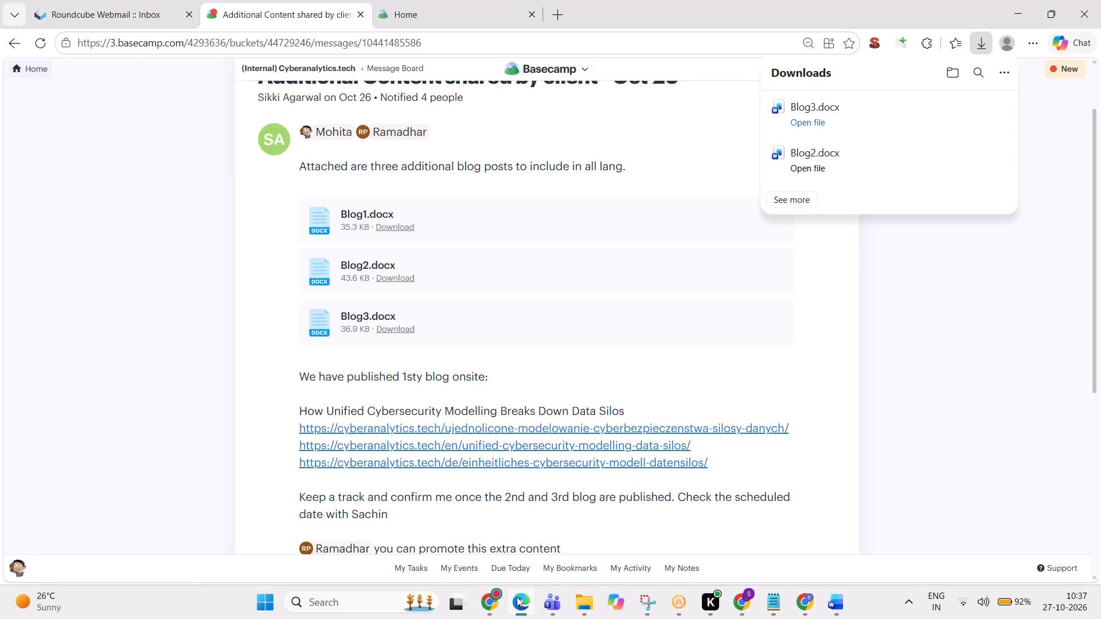
{"action": "left_click", "coordinate": [810, 609]}
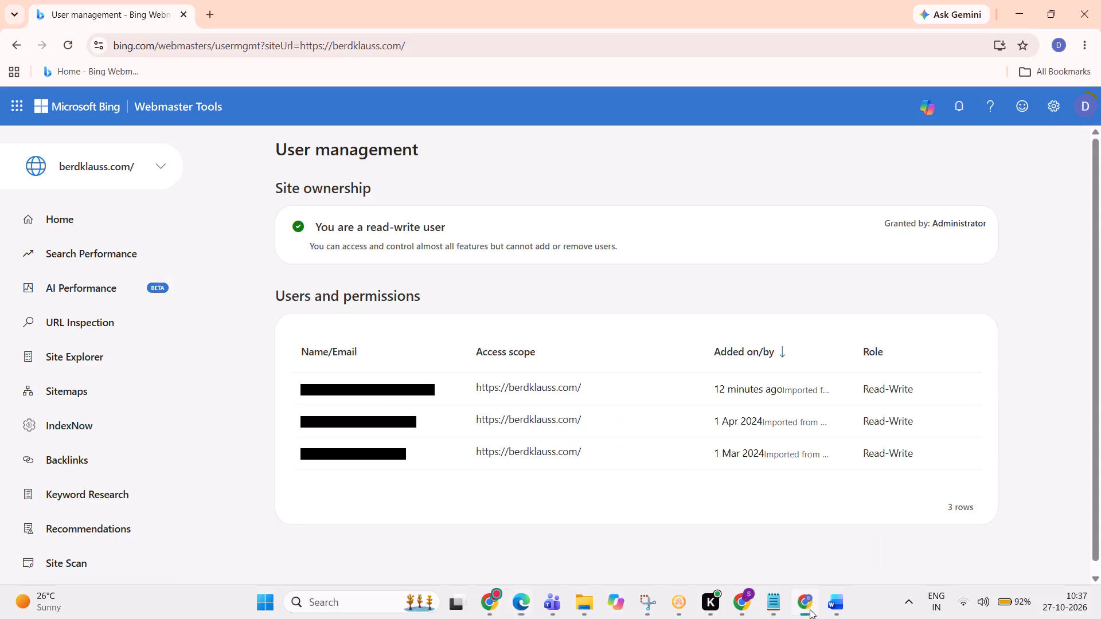
{"action": "left_click", "coordinate": [68, 394]}
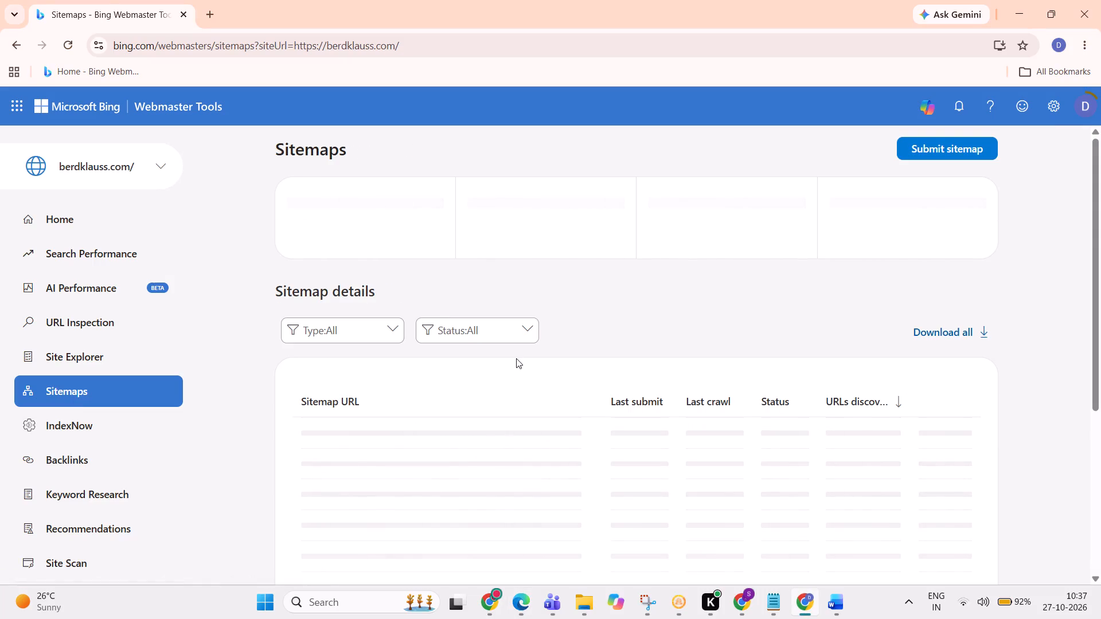
{"action": "scroll", "coordinate": [516, 358], "scroll_direction": "down", "scroll_amount": 1}
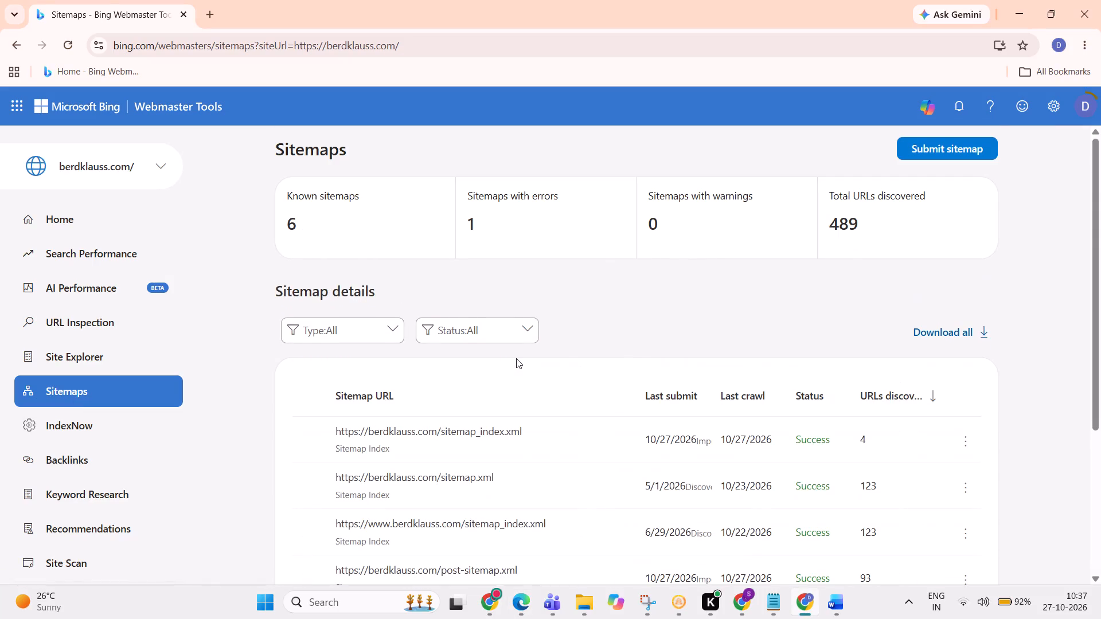
Switch to the other Chrome profile's window with the Bing Webmaster Tools home page for berdklauss.com.
{"action": "left_click", "coordinate": [741, 604]}
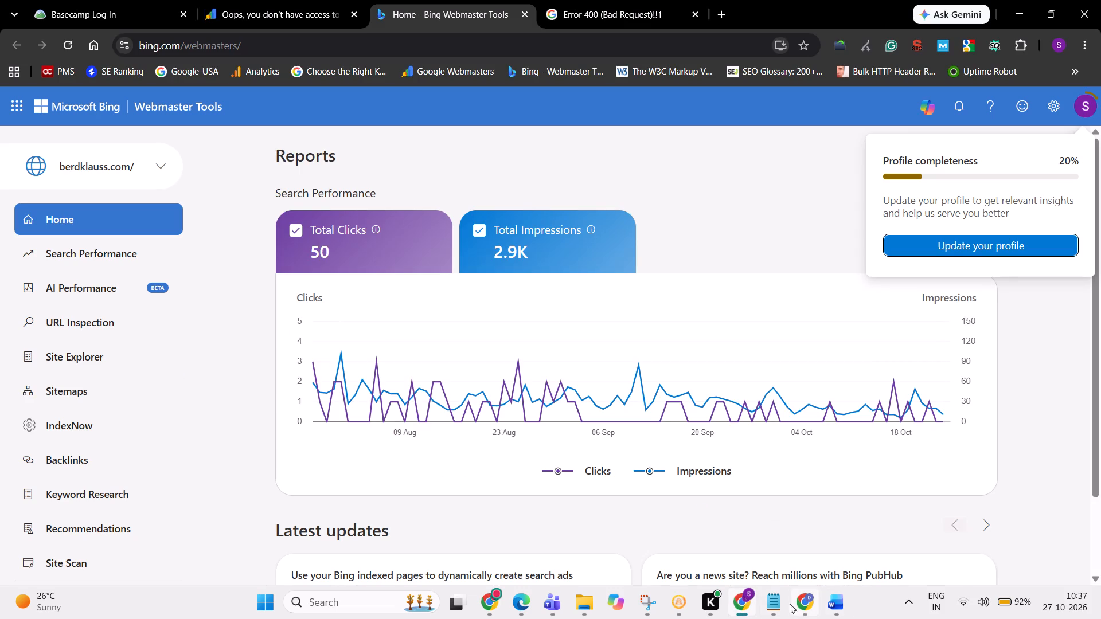
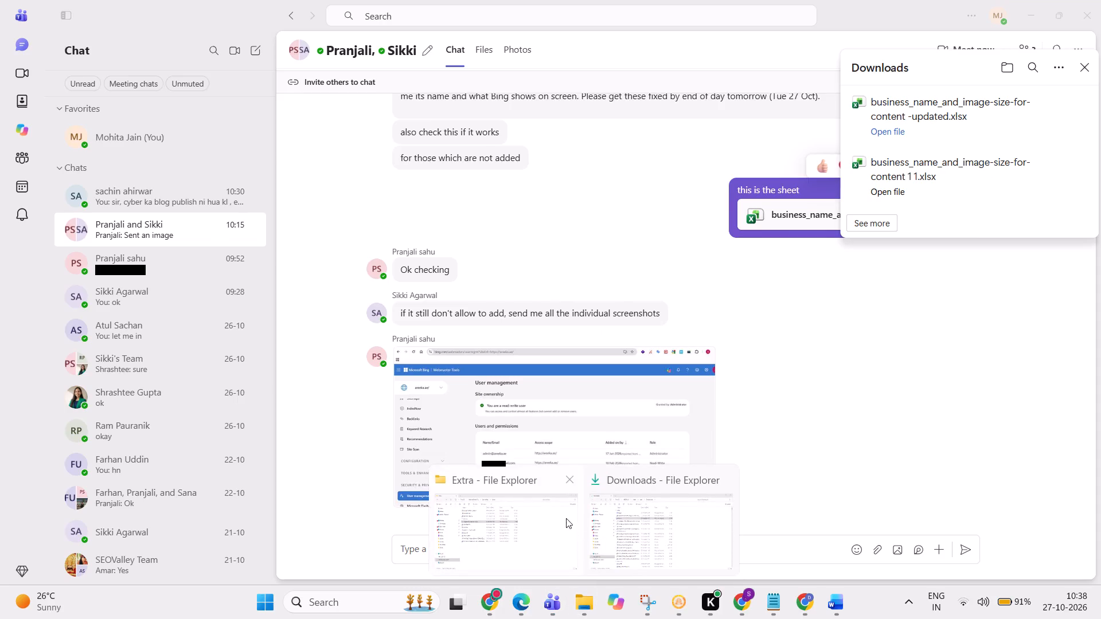
In File Explorer, find the "business_name_and_image-size-for-content -updated" workbook in the Downloads folder and start moving it out of the file list.
{"action": "left_click", "coordinate": [537, 527]}
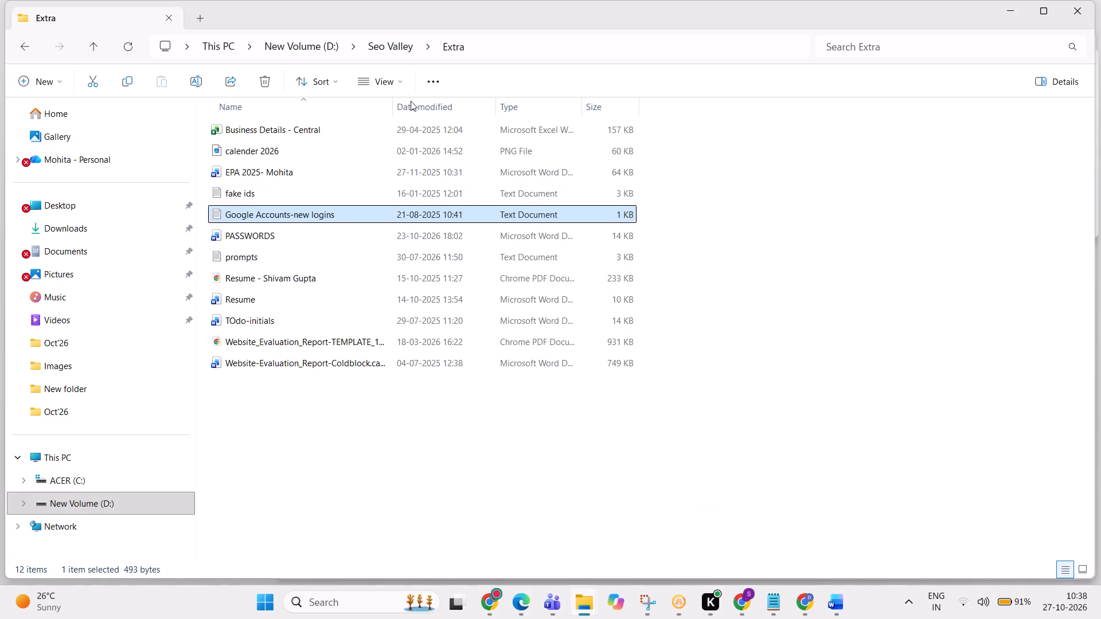
{"action": "left_click", "coordinate": [397, 45]}
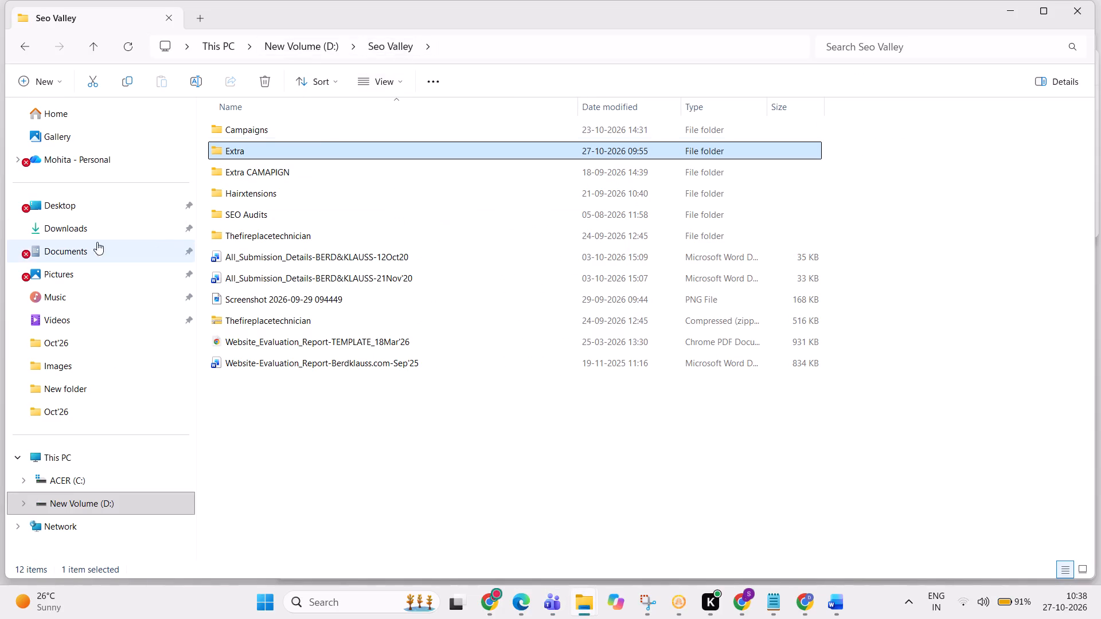
{"action": "left_click", "coordinate": [74, 232]}
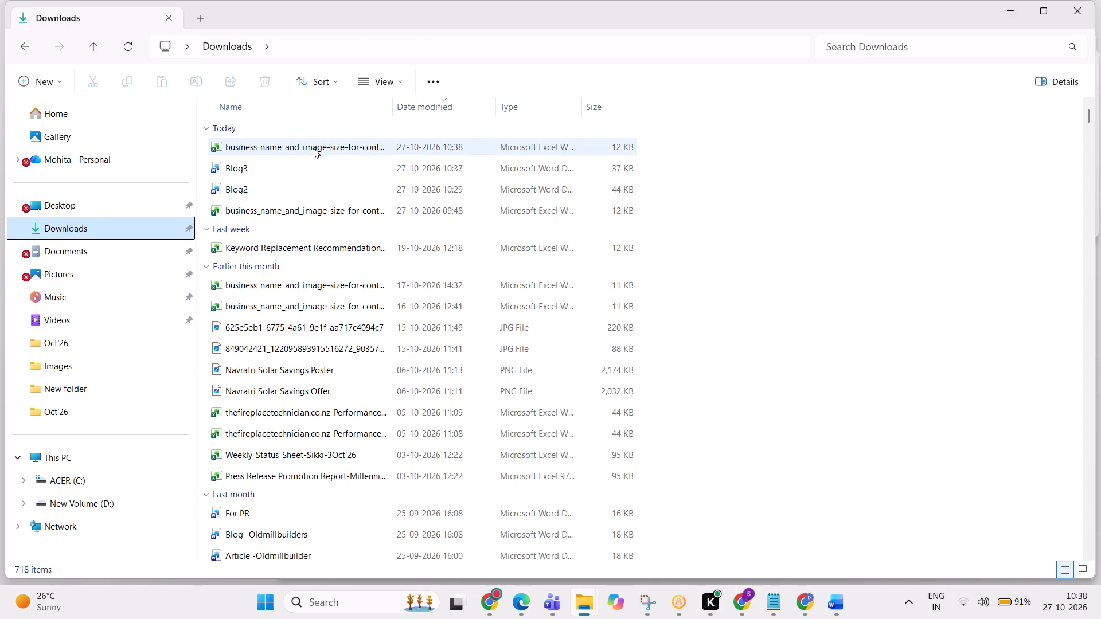
{"action": "left_click", "coordinate": [314, 148]}
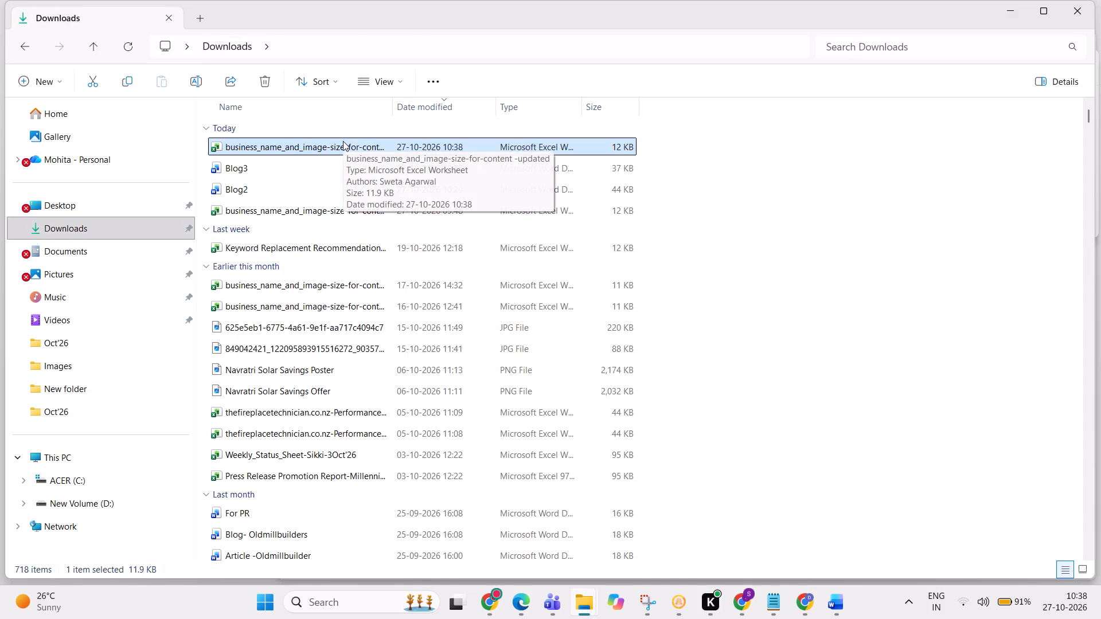
{"action": "left_click_drag", "start_coordinate": [314, 143], "coordinate": [540, 375]}
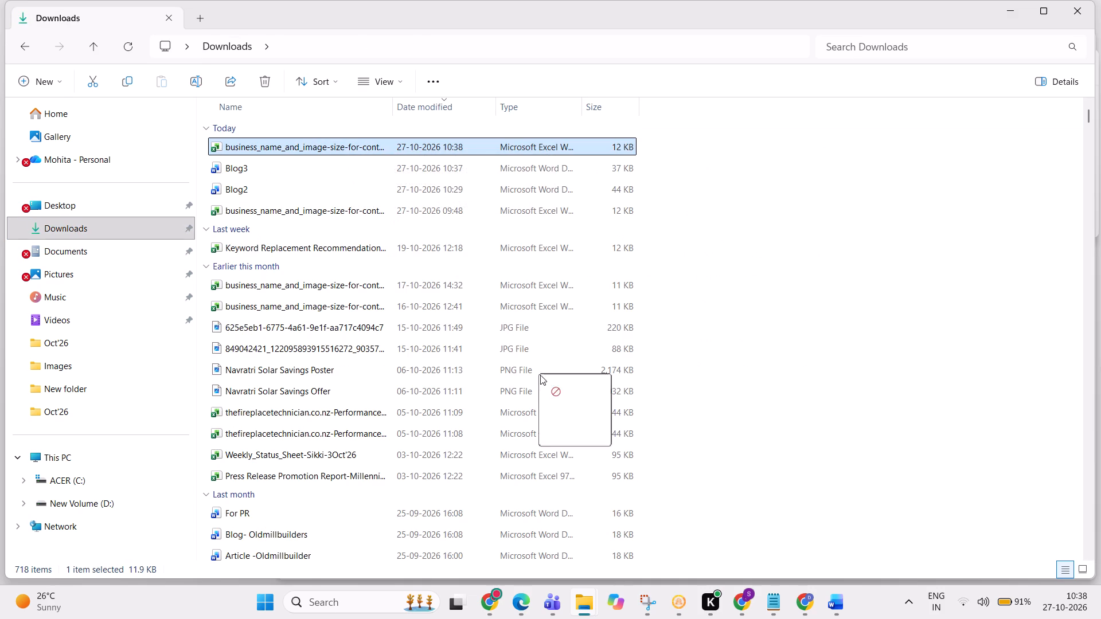
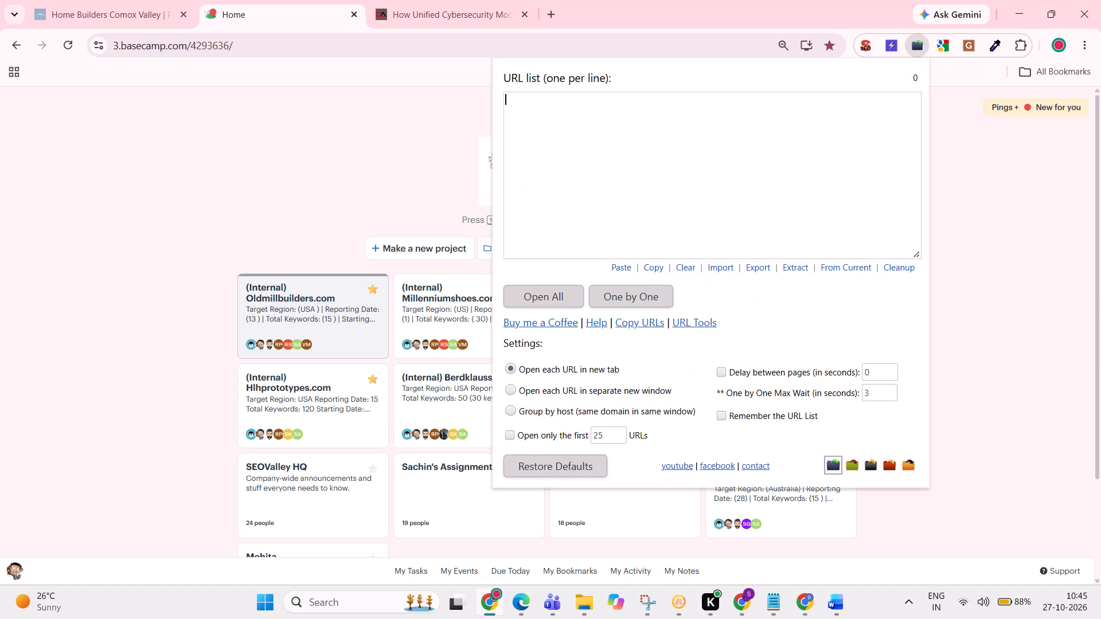
Paste the copied cyberanalytics.tech article details into the URL list, remove the "Why cyber, AI and IT risks…" description line, and open all entries.
{"action": "left_click", "coordinate": [690, 146]}
{"action": "key", "text": "ctrl+v"}
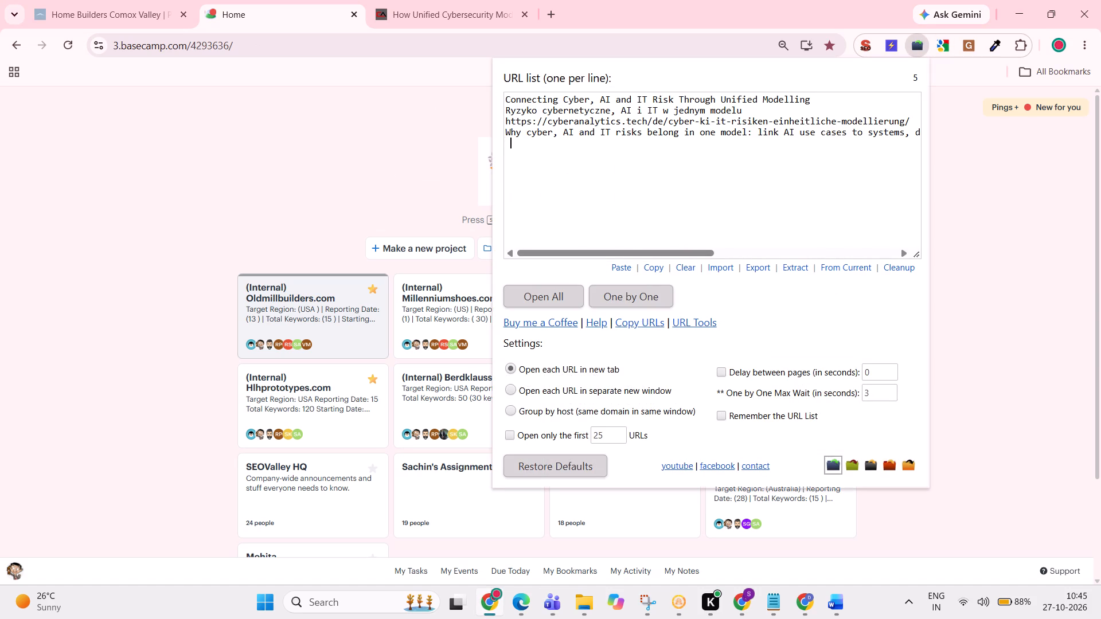
{"action": "left_click_drag", "start_coordinate": [506, 134], "coordinate": [930, 175]}
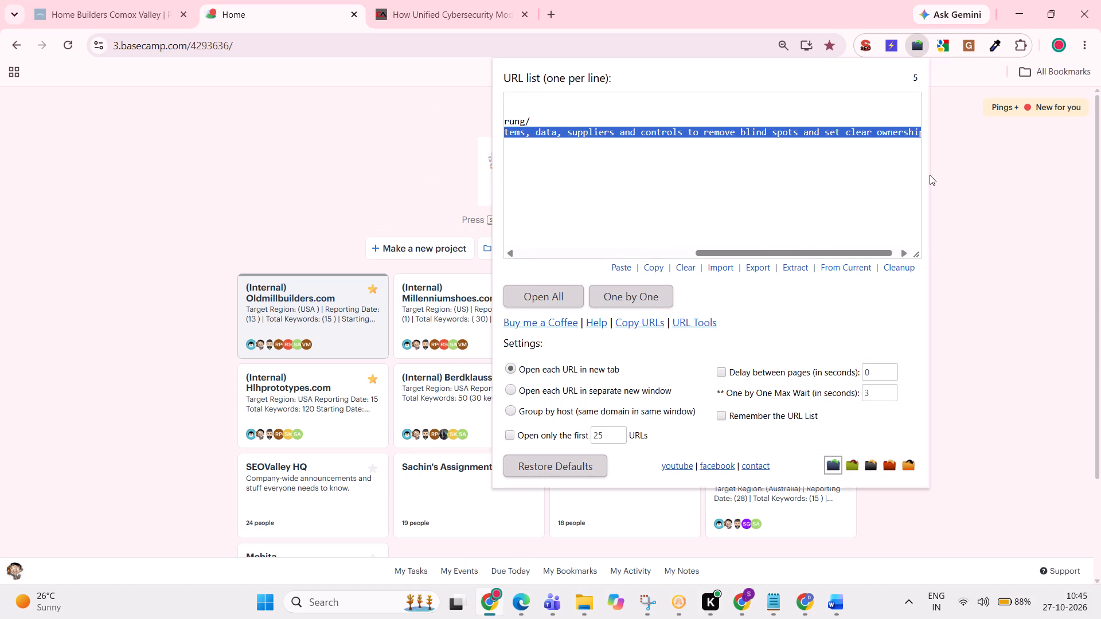
{"action": "key", "text": "Delete"}
{"action": "left_click", "coordinate": [543, 295]}
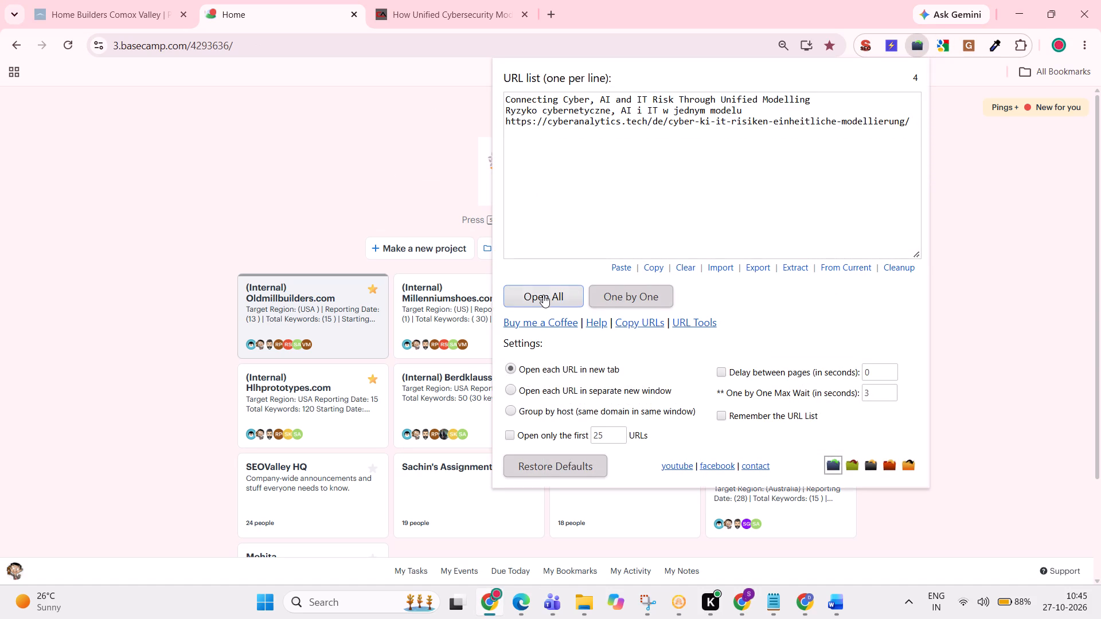
Close the tabs opened from the "Connecting Cyber…" and "Ryzyko cybernetyczne…" title lines, keeping the cyberanalytics.tech/de article tab.
{"action": "left_click", "coordinate": [526, 0]}
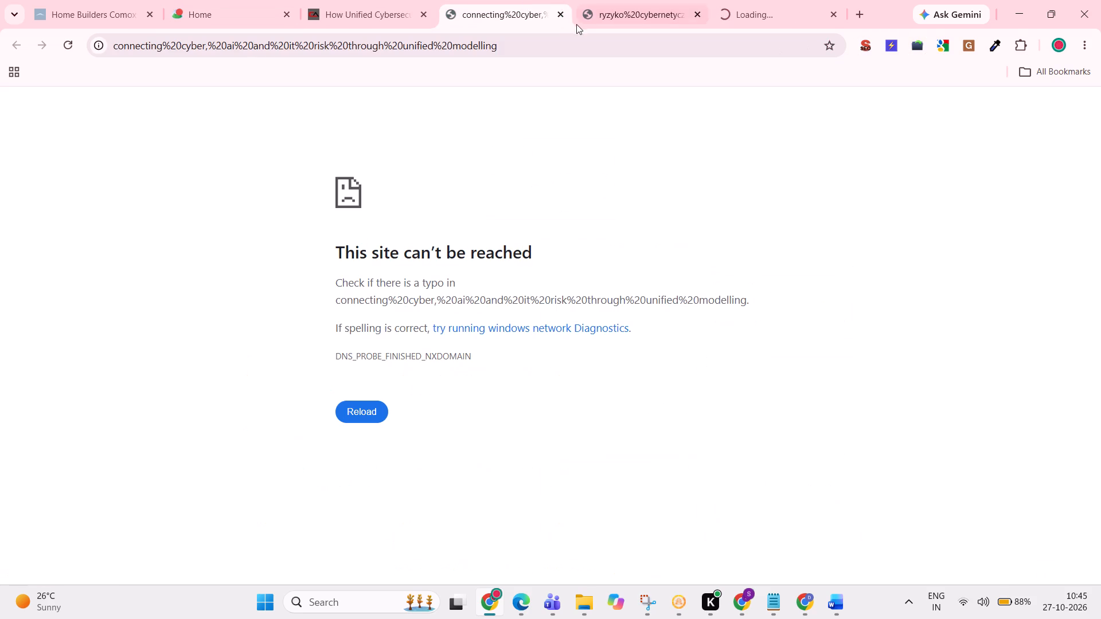
{"action": "left_click", "coordinate": [561, 17]}
{"action": "left_click", "coordinate": [561, 17]}
{"action": "left_click", "coordinate": [561, 17]}
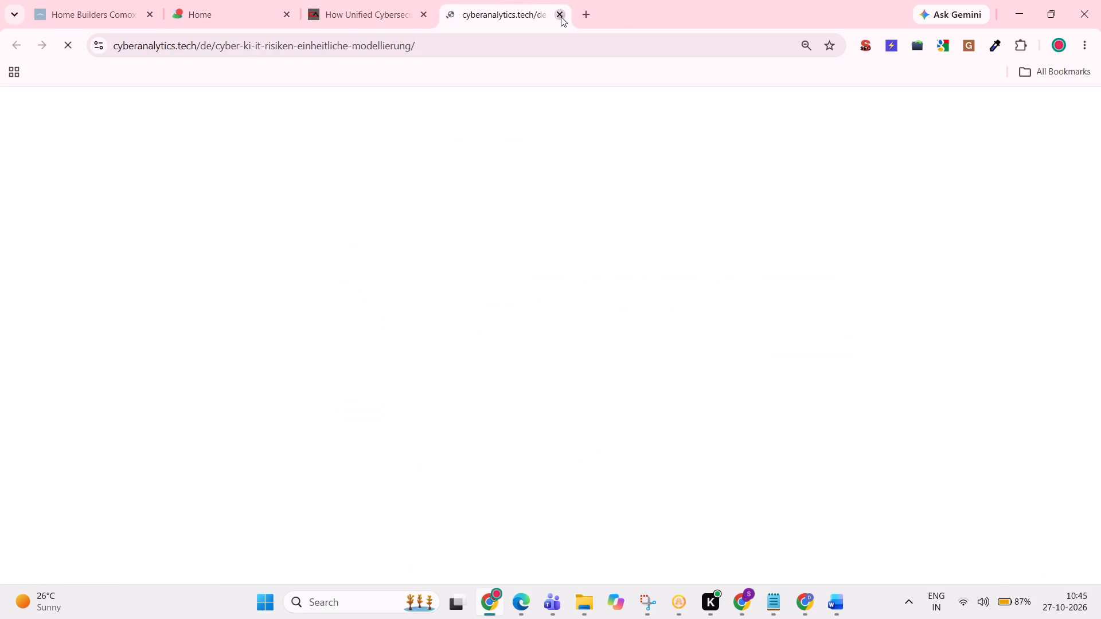